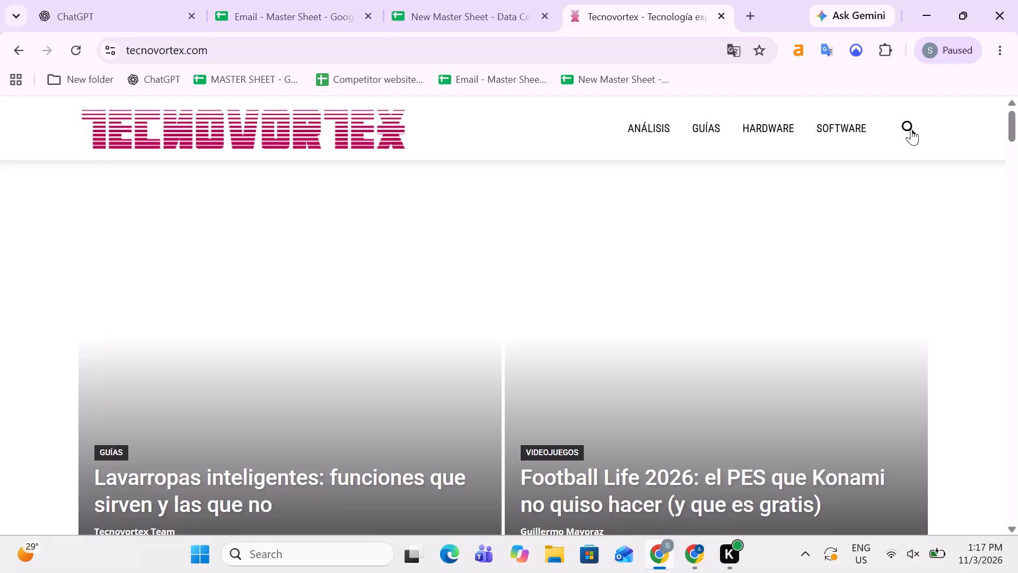
Decline the notification prompt on tecnovortex.com and search the site for Casino777.
click(911, 129)
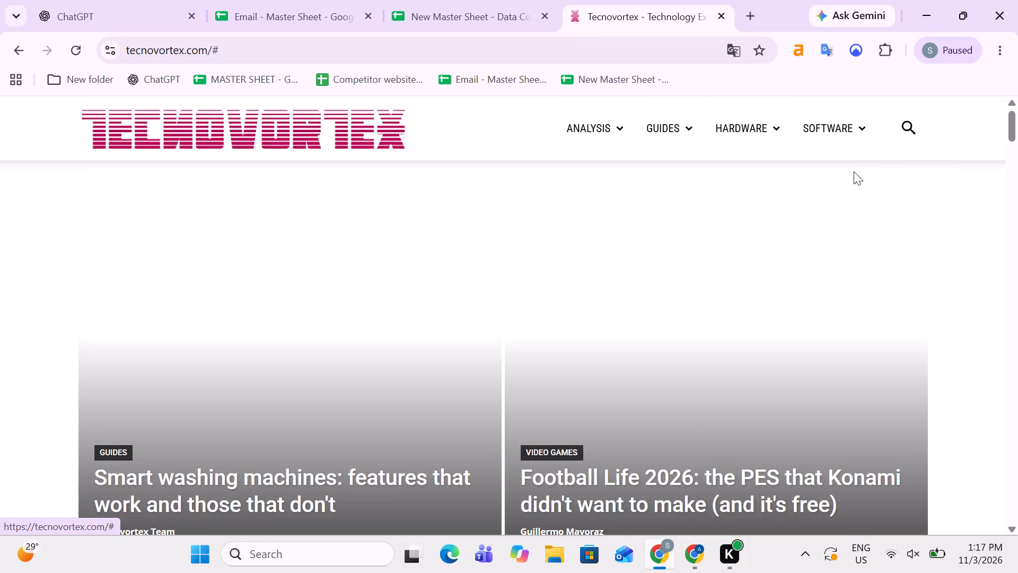
click(899, 132)
click(836, 177)
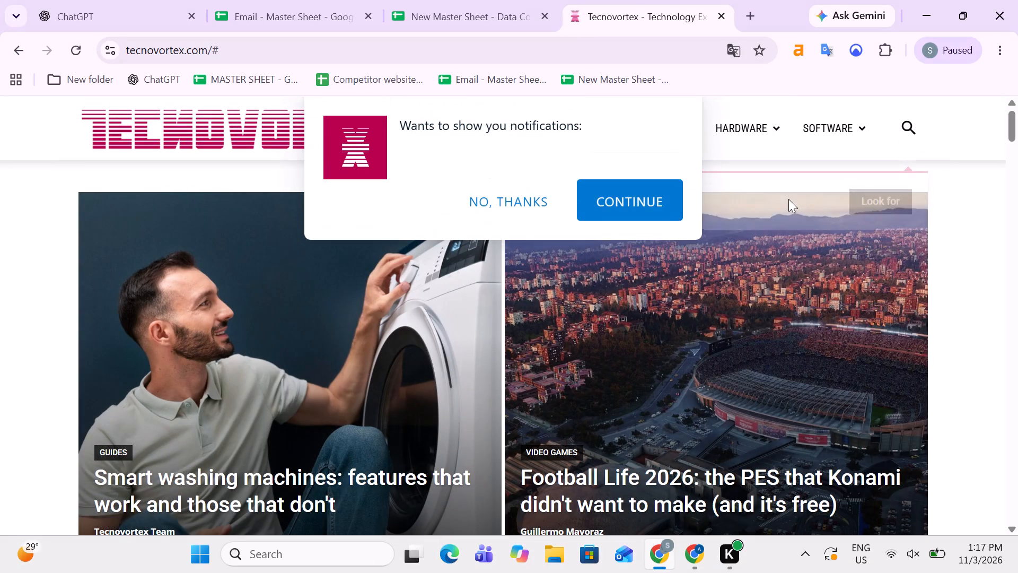
click(493, 199)
click(909, 128)
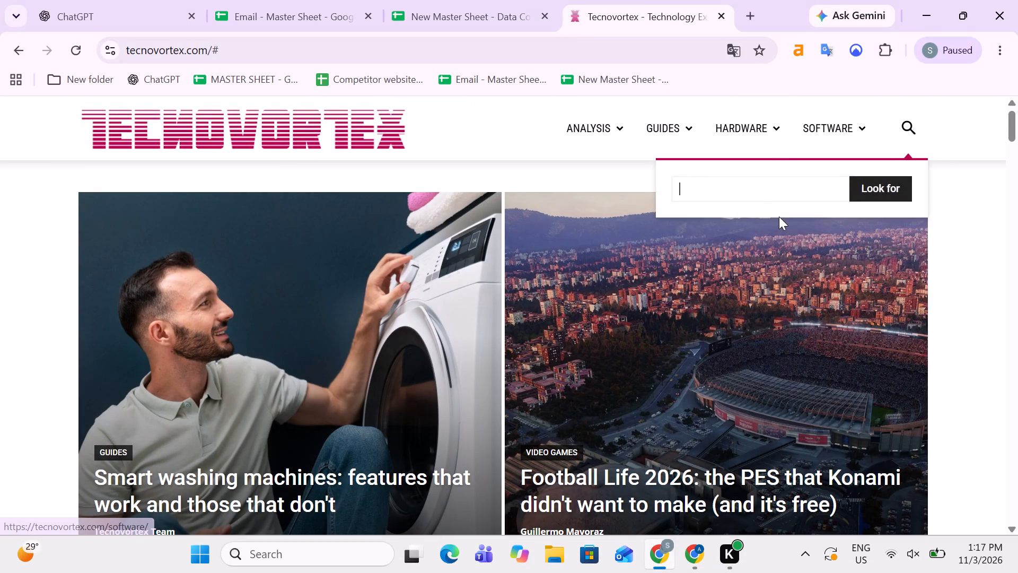
click(769, 196)
text(Casino777)
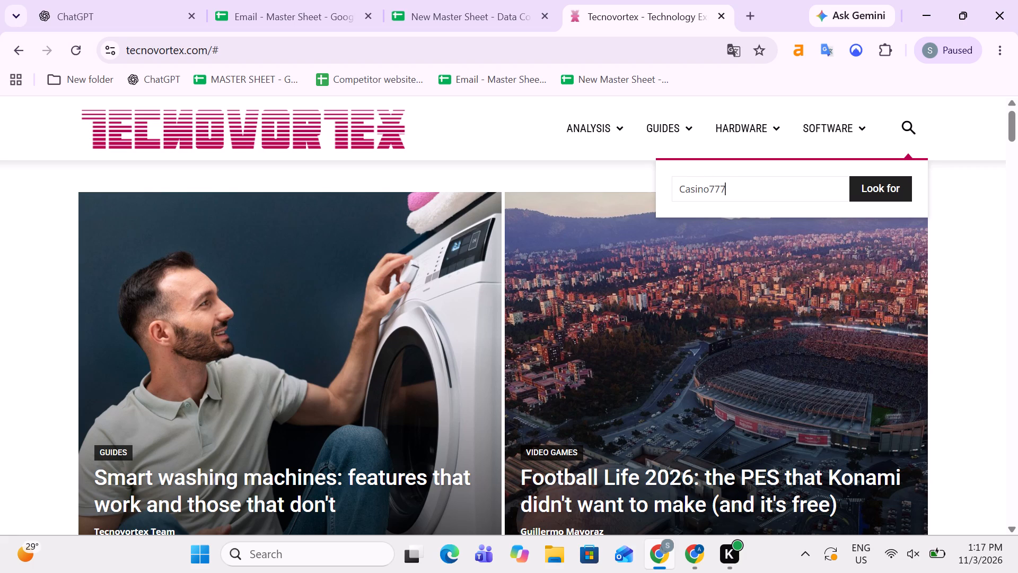
key(Return)
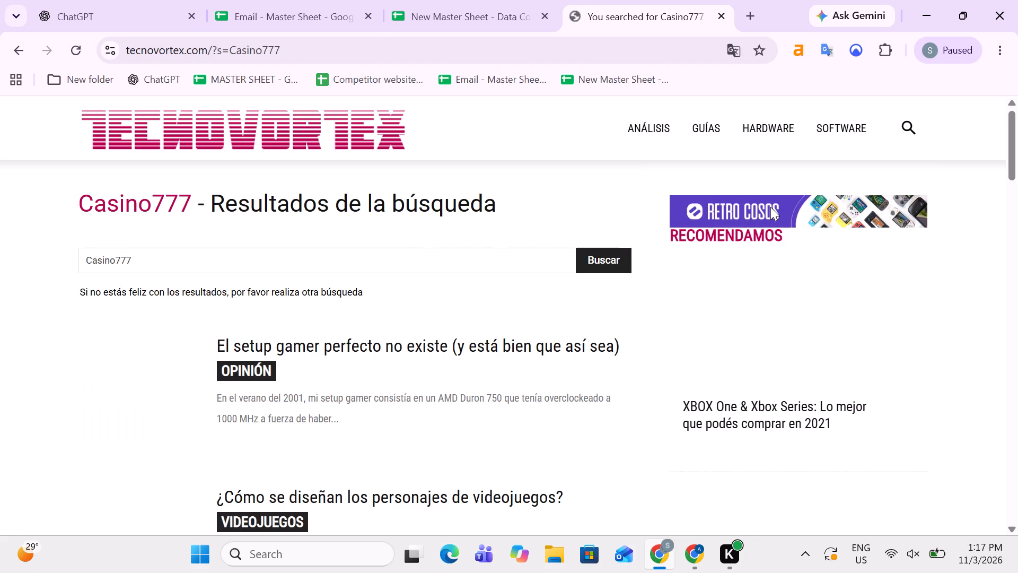
Copy the canal-ar.com.ar domain from the order sheet and open that website in the other browser window.
key(alt+Tab)
key(Down)
key(ctrl+c)
key(alt+Tab)
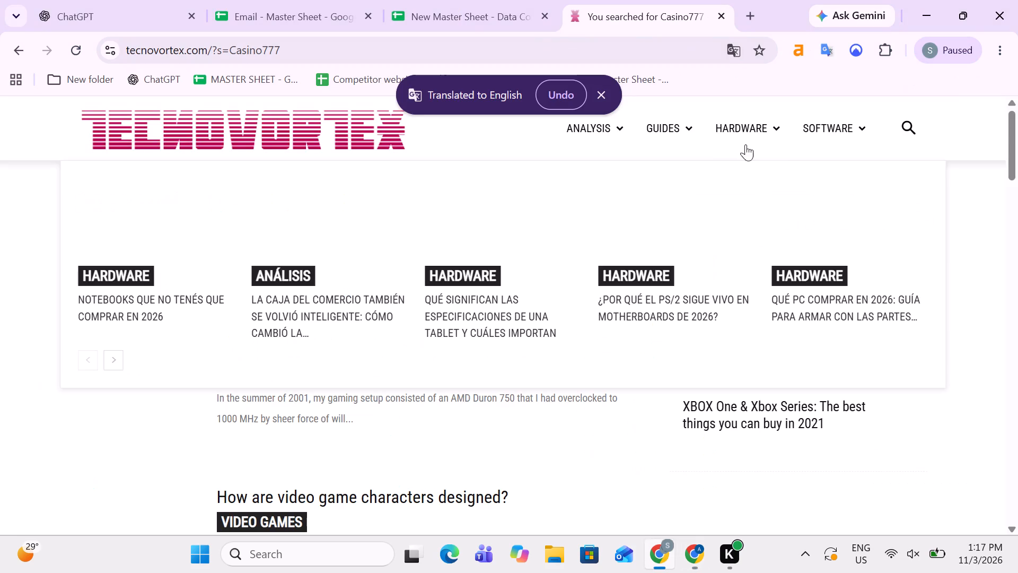
click(659, 57)
key(ctrl+v)
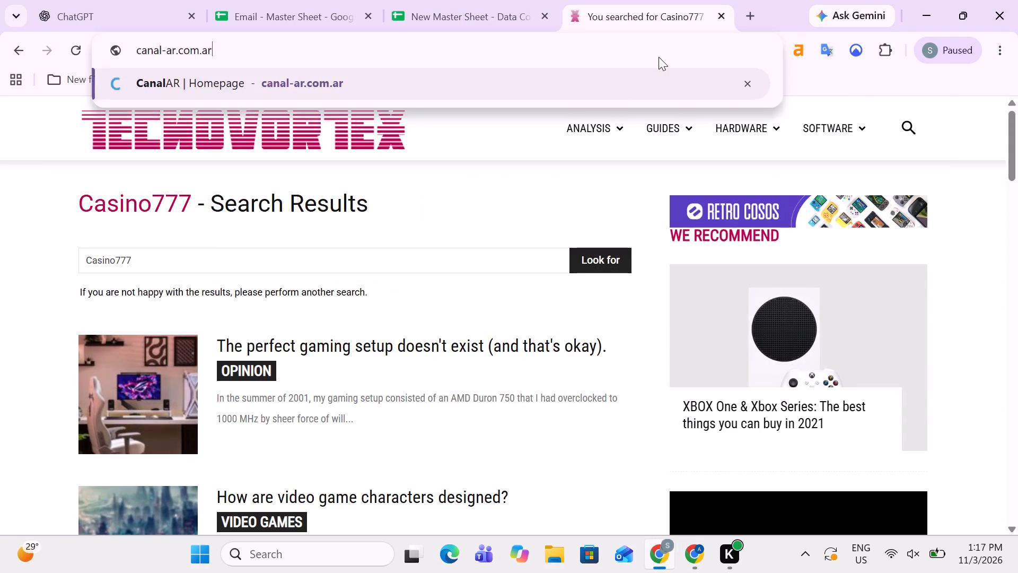
key(Return)
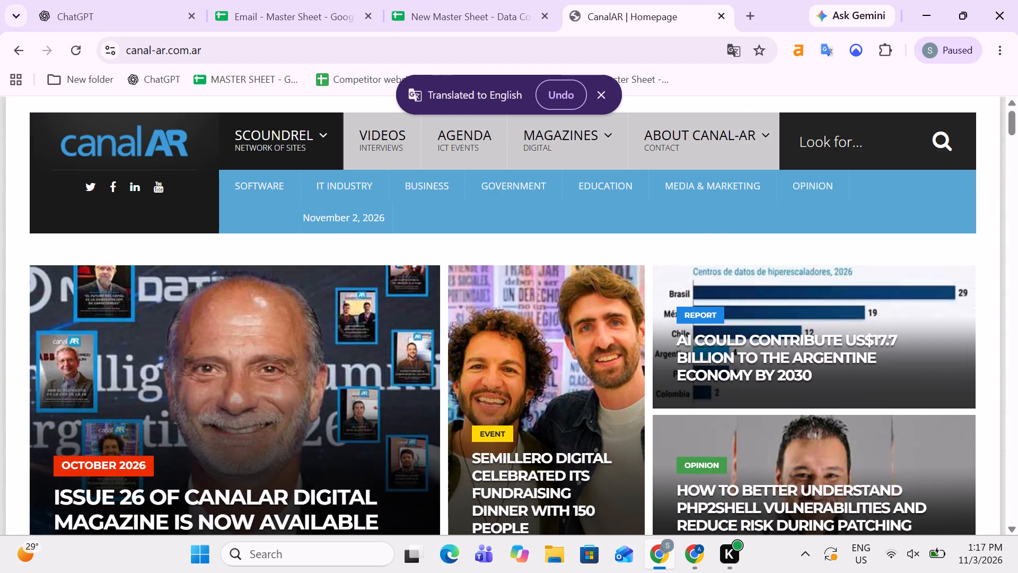
Search canal-ar.com.ar for casino777 and look over the results page.
click(848, 164)
click(853, 200)
key(Return)
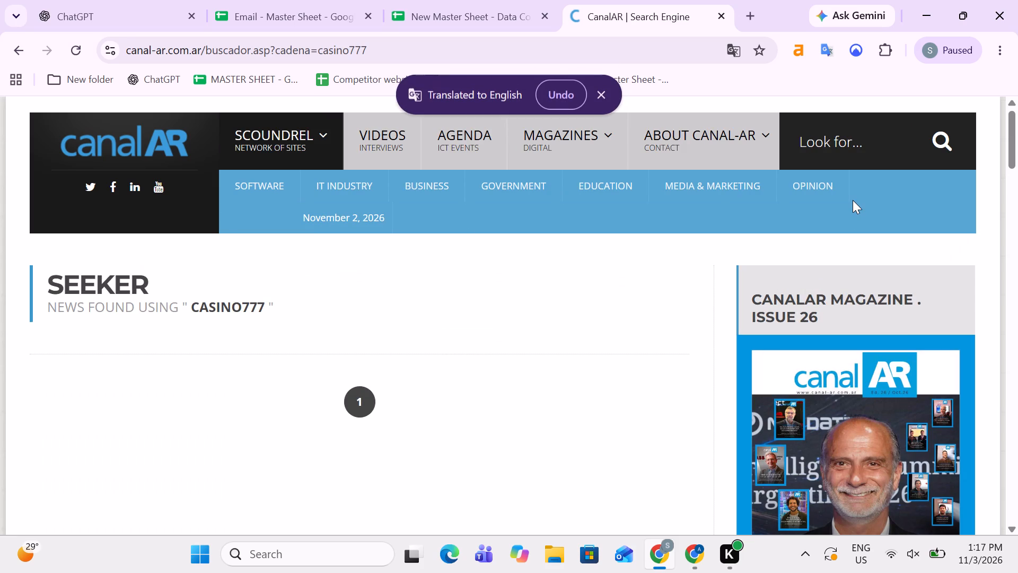
scroll(394, 372, down, 3)
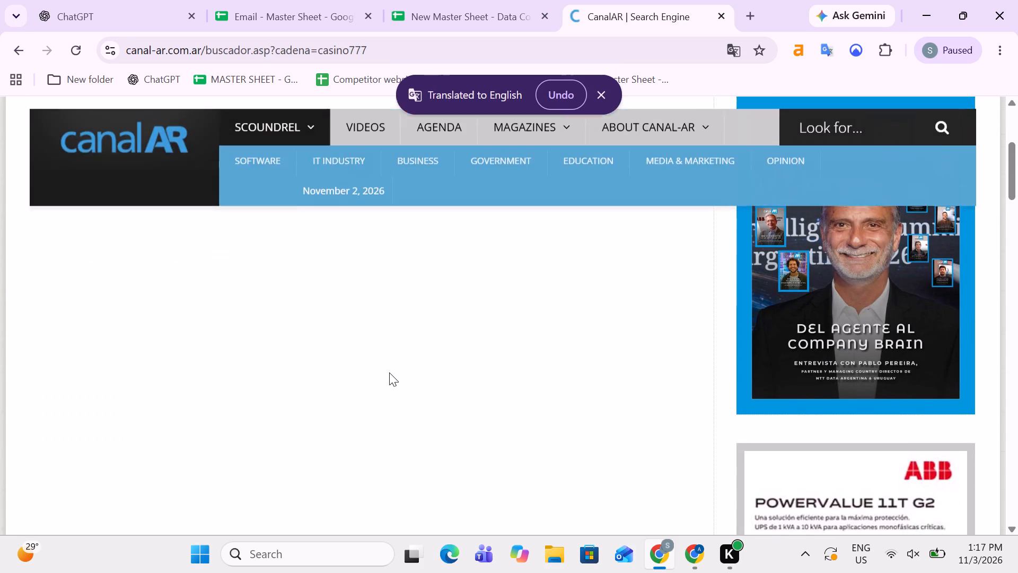
scroll(389, 372, up, 2)
click(369, 318)
scroll(232, 355, up, 3)
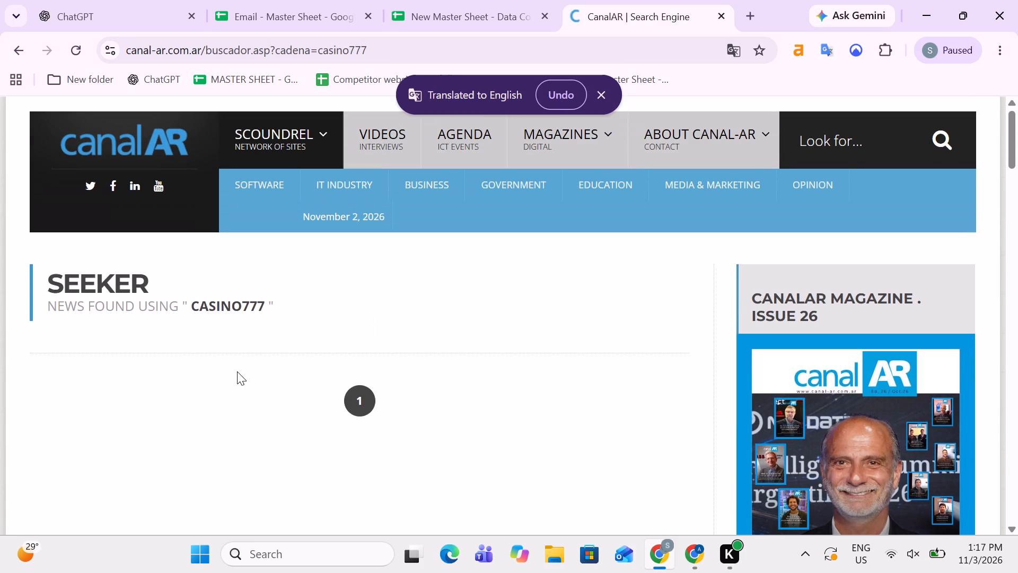
Set the Website Type of canal-ar.com.ar to Unique in the Orders sheet.
key(alt+Tab)
key(Right)
key(Right)
key(Right)
key(Right)
key(Right)
key(Right)
key(Right)
key(Right)
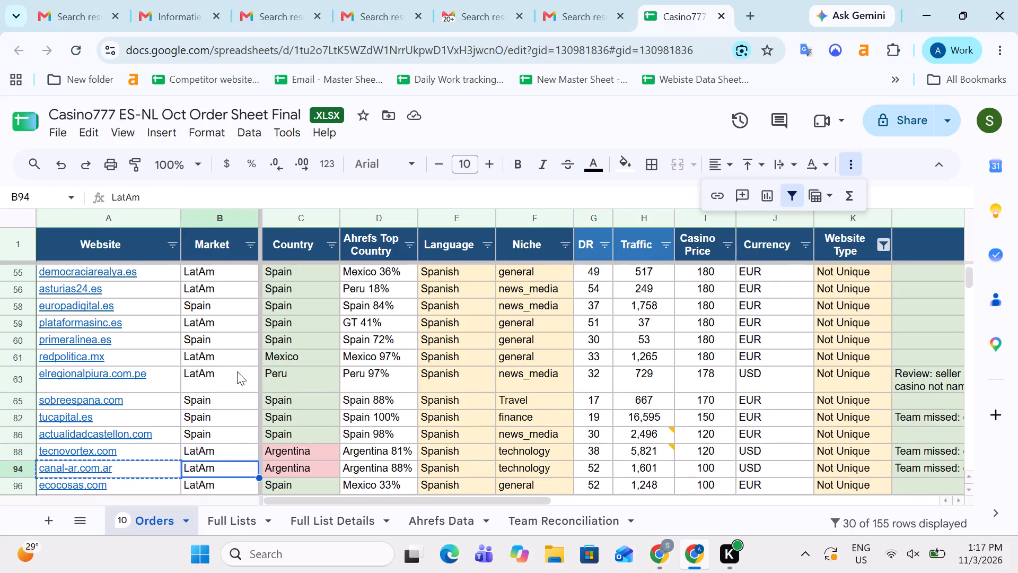
key(Right)
key(Right)
key(Right)
key(Right)
key(Right)
key(Left)
key(Left)
key(Left)
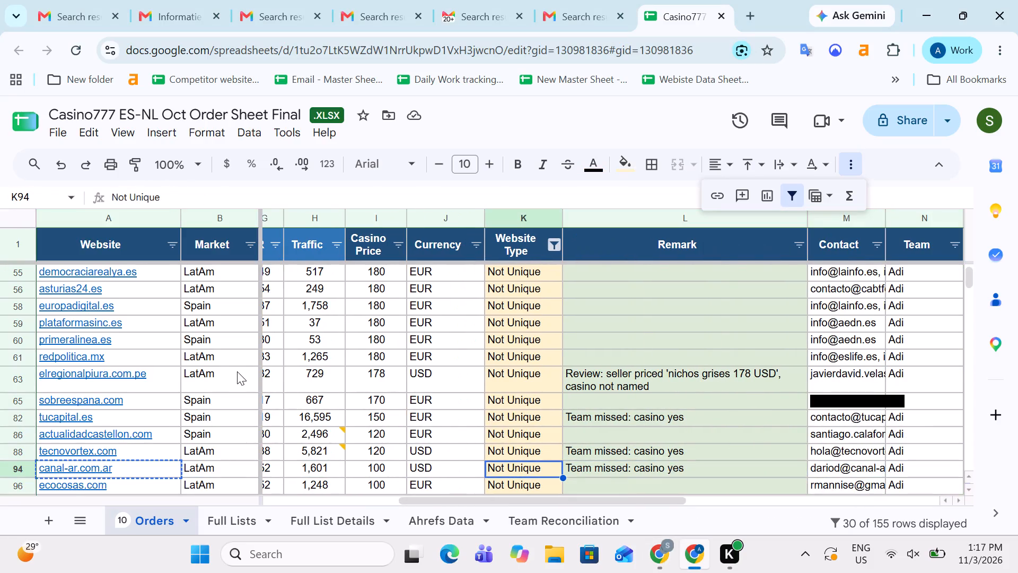
key(u)
key(Down)
Copy the ecocosas.com domain from the Website column of the order sheet and open that website.
key(Left)
key(Left)
key(Left)
key(Left)
key(Left)
key(Left)
key(Left)
key(Left)
key(Left)
key(Left)
key(Left)
key(Left)
key(Left)
key(Left)
key(Left)
key(Left)
key(Left)
key(Left)
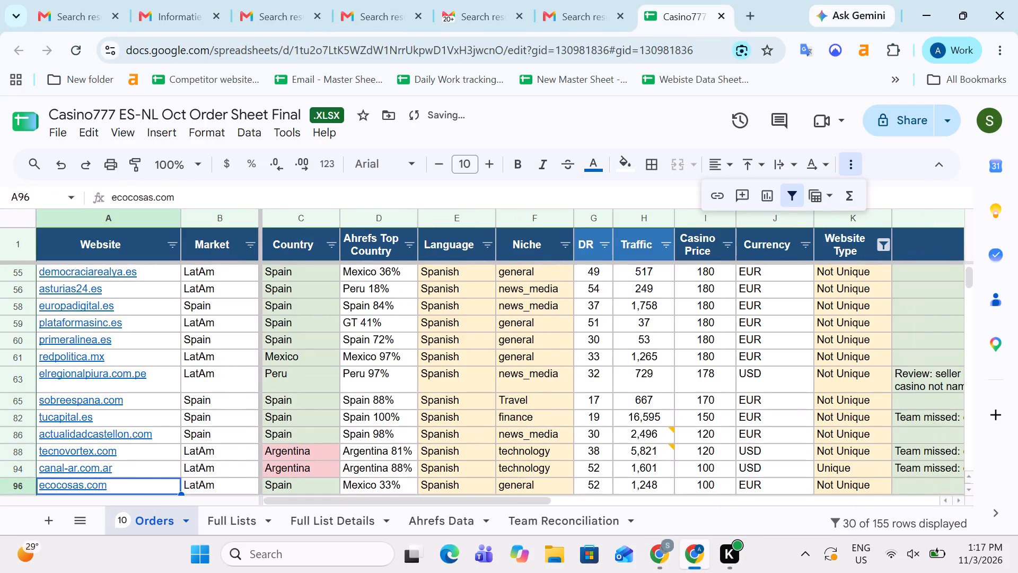
key(ctrl+c)
key(alt+Tab)
click(517, 52)
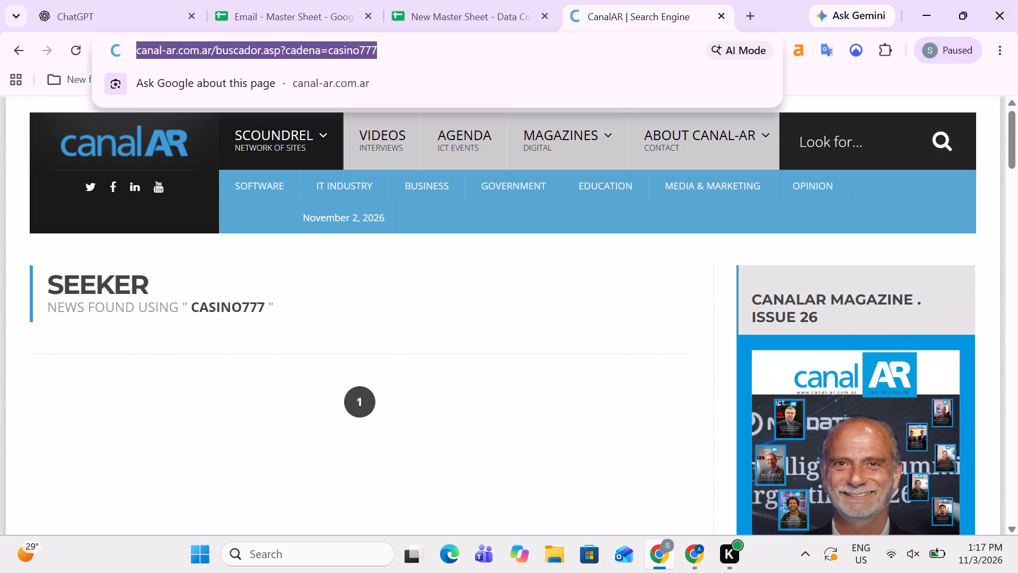
key(ctrl+v)
key(Return)
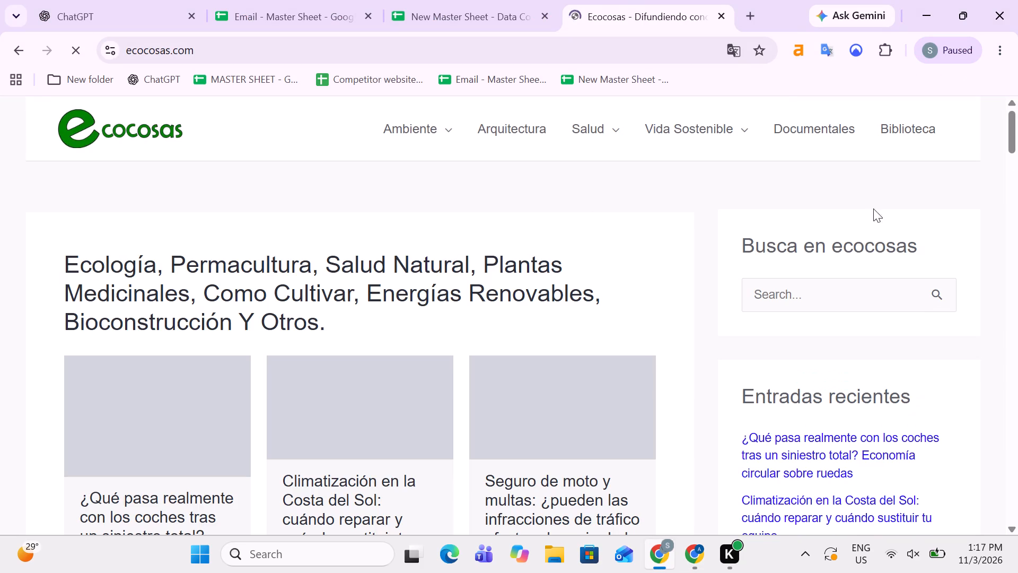
Search ecocosas.com for casino777 and look over the results page.
click(805, 291)
click(804, 299)
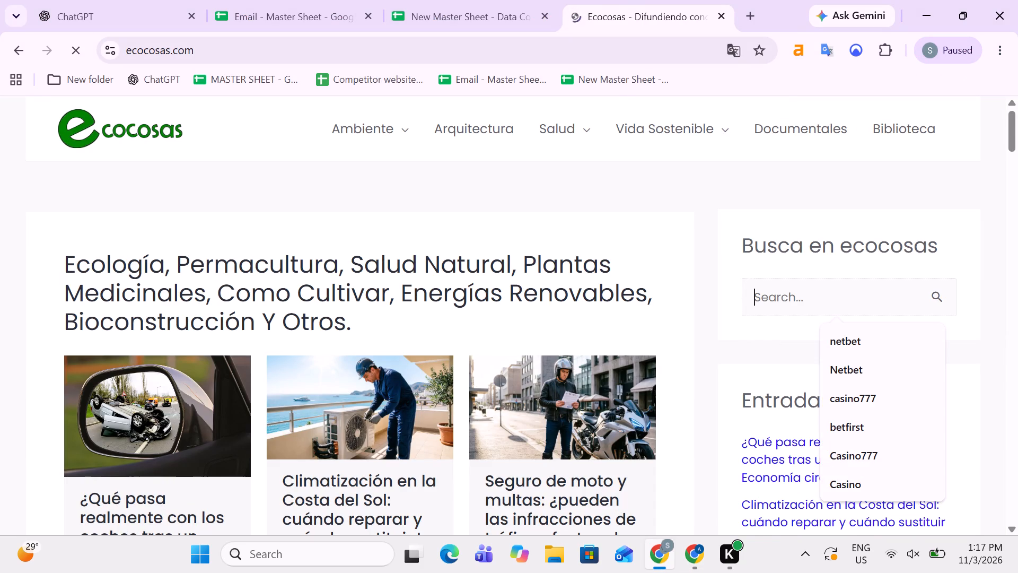
click(858, 395)
key(Return)
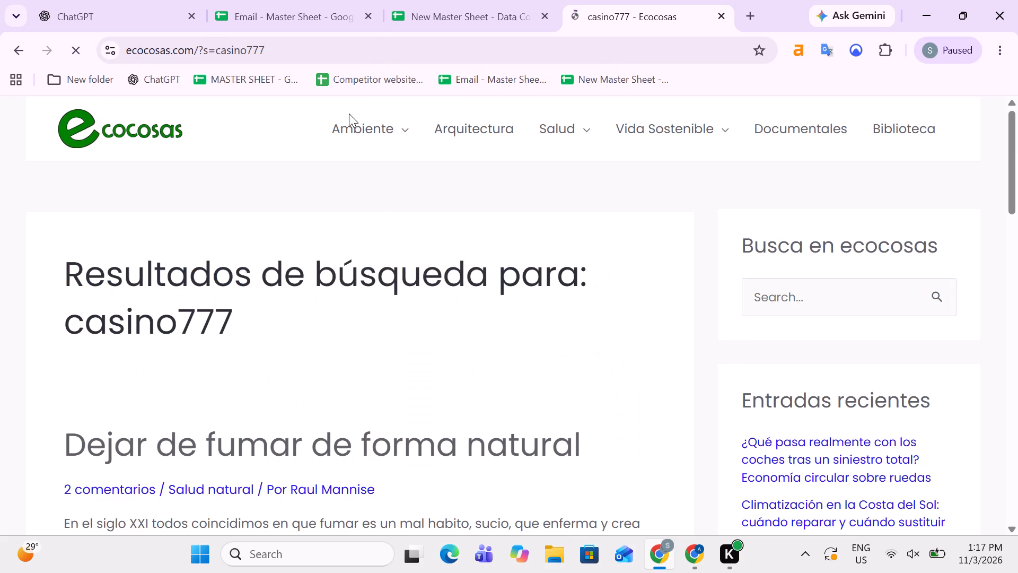
scroll(345, 334, down, 4)
scroll(282, 404, up, 3)
Copy the elfarodelguadarrama.com domain from the order sheet and open that website.
key(alt+Tab)
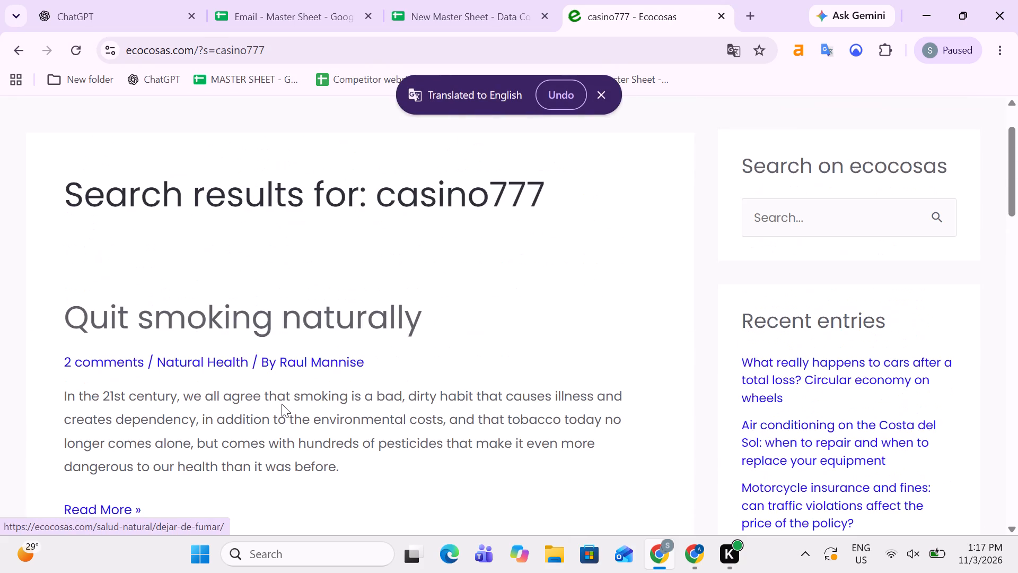
key(Down)
key(ctrl+c)
key(alt+Tab)
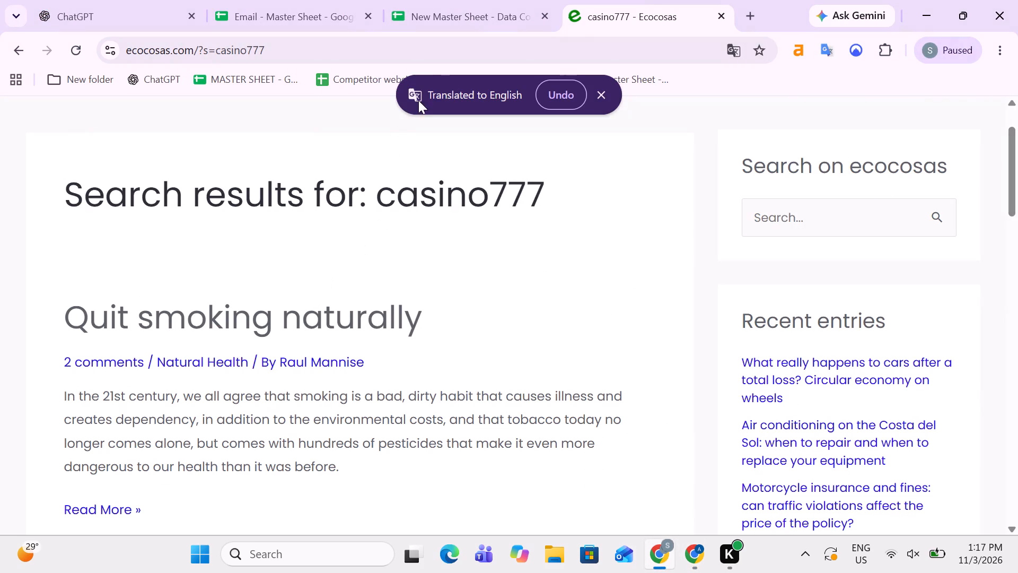
click(497, 54)
key(ctrl+v)
key(Return)
Look over the remaining website rows below elfarodelguadarrama.com in the order sheet, ending back on that website's page.
key(alt+Tab)
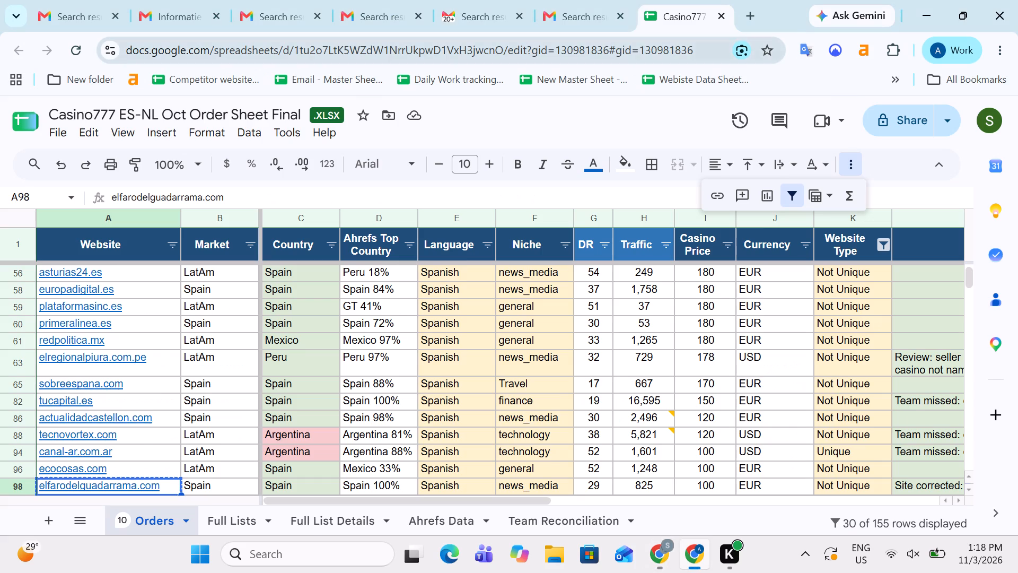
key(Down)
key(ctrl+shift+Down)
key(Up)
key(Down)
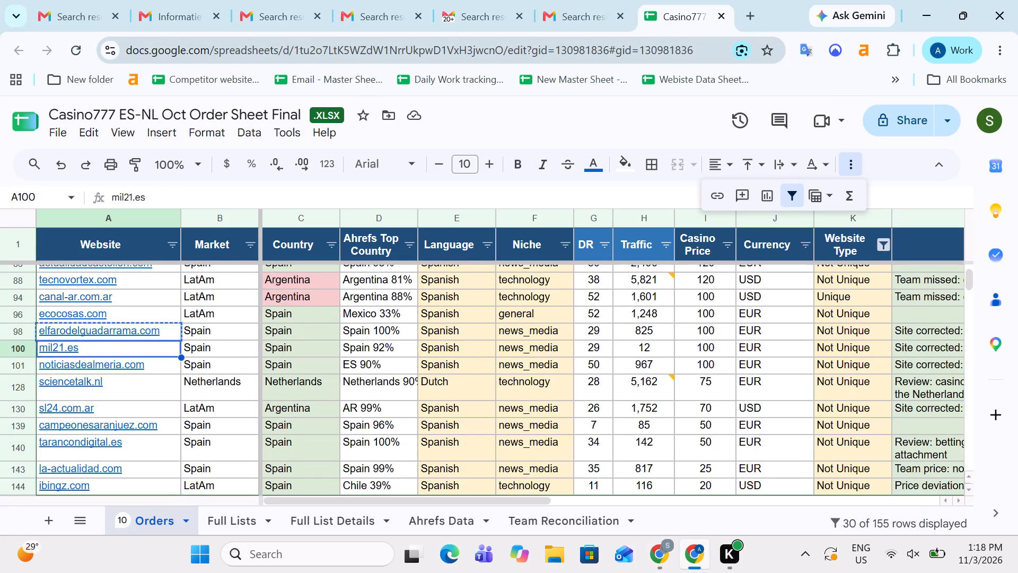
key(Right)
key(Left)
key(Up)
key(Right)
key(Left)
key(alt+Tab)
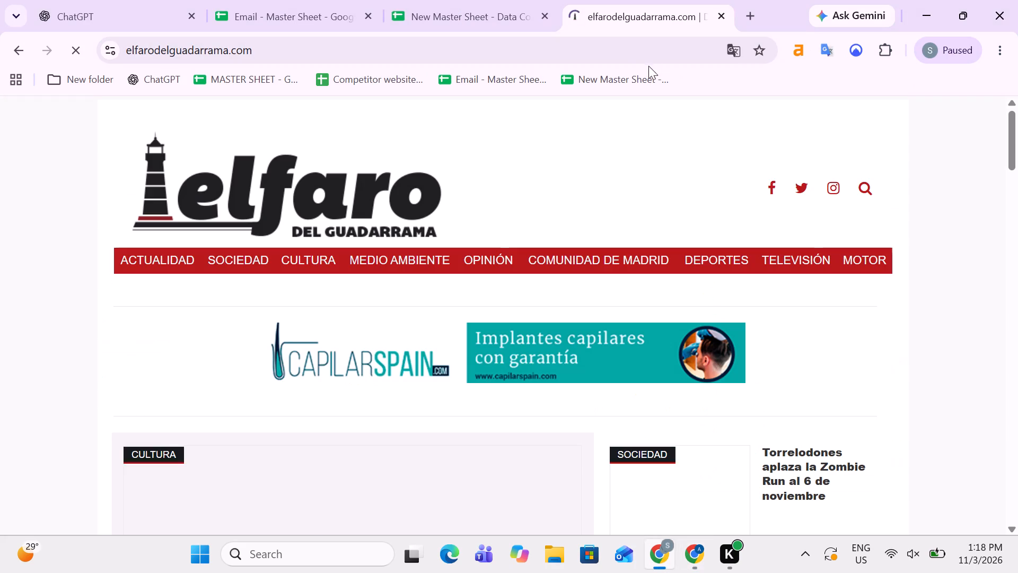
Search elfarodelguadarrama.com for casino777 and examine the results for a mention of the brand.
click(872, 183)
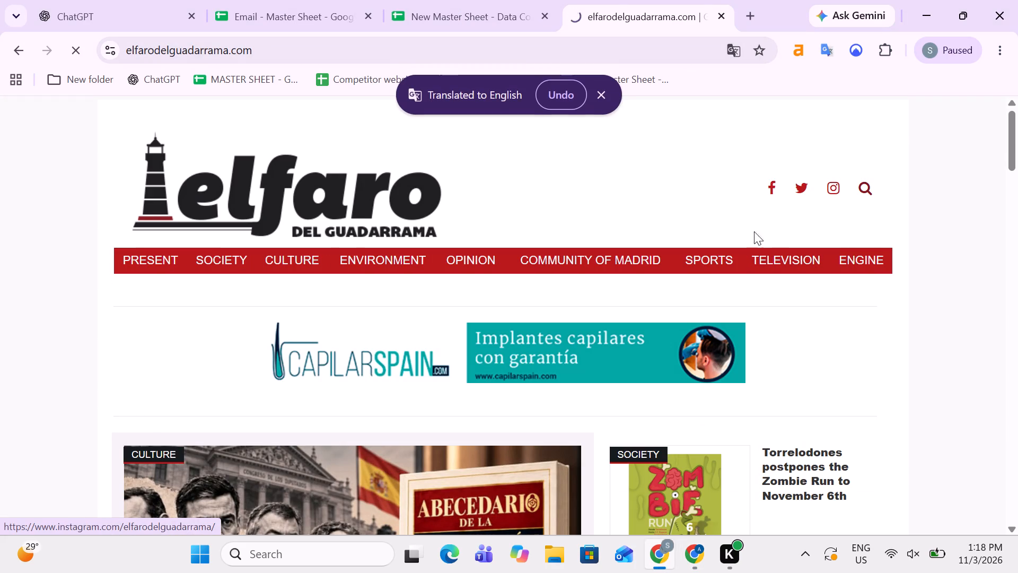
click(230, 286)
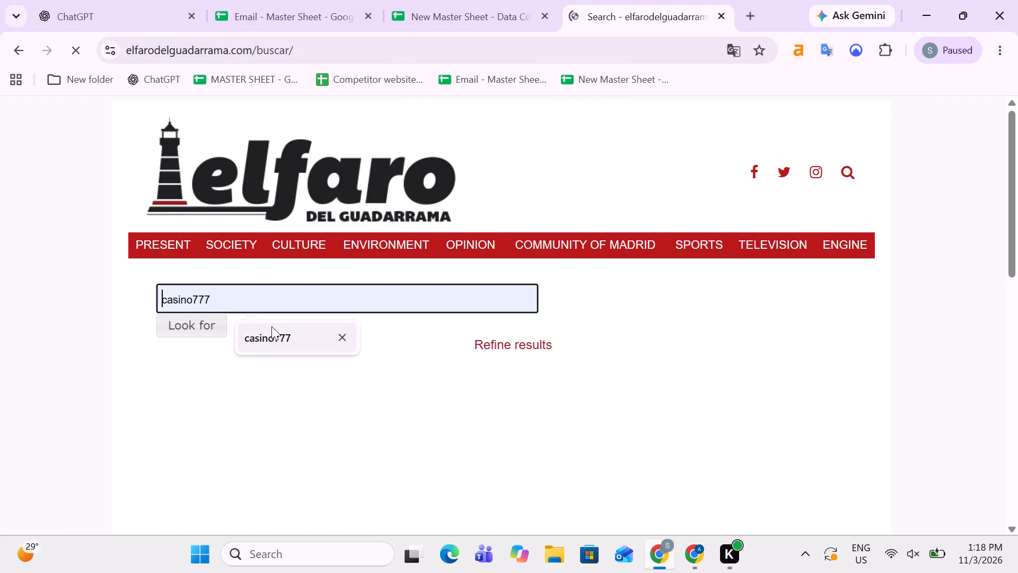
click(274, 331)
click(175, 334)
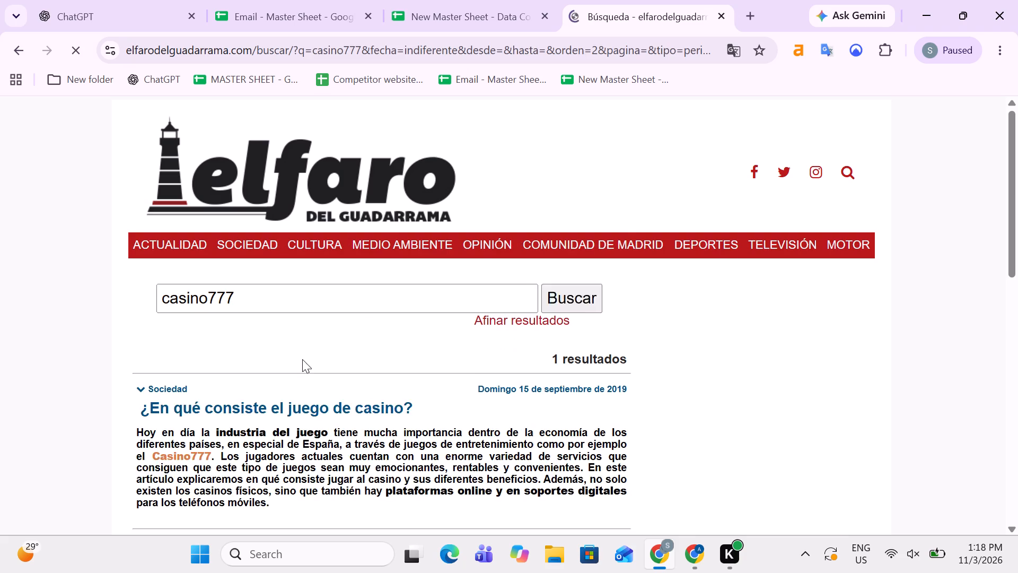
scroll(331, 361, down, 5)
Copy the mil21.es domain from the order sheet and open that website.
key(alt+Tab)
key(Down)
key(ctrl+c)
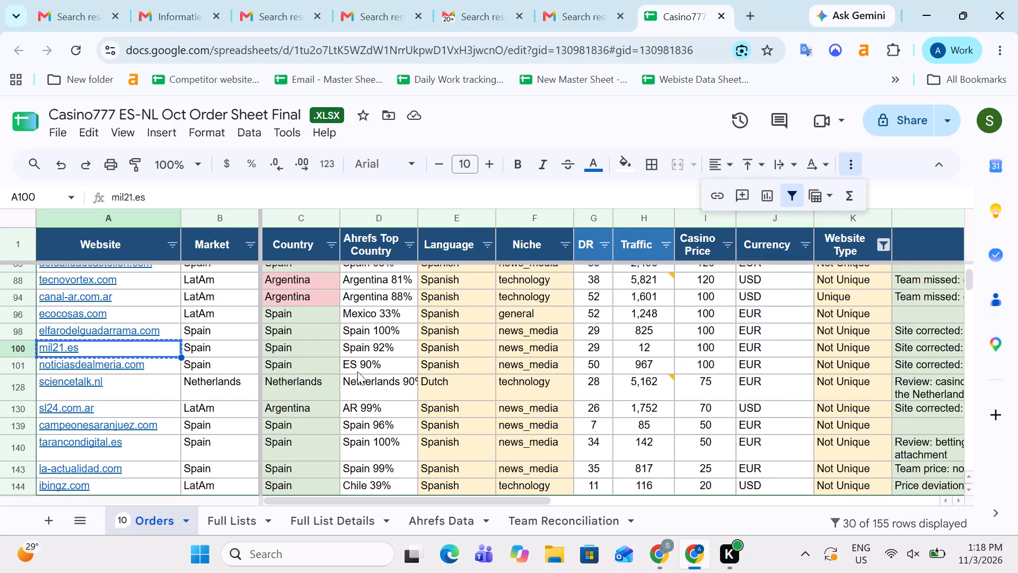
key(alt+Tab)
click(371, 53)
key(ctrl+v)
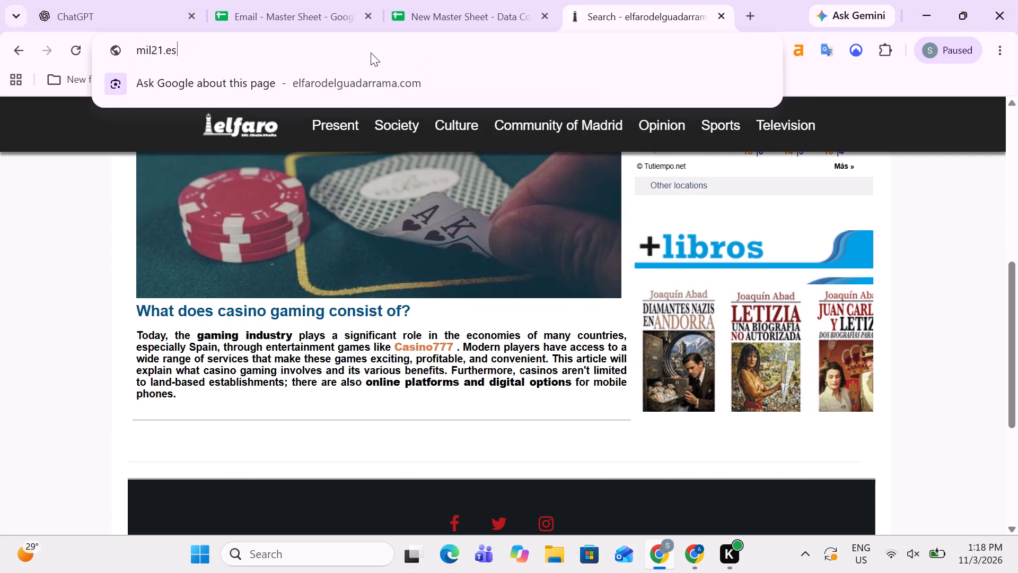
key(Return)
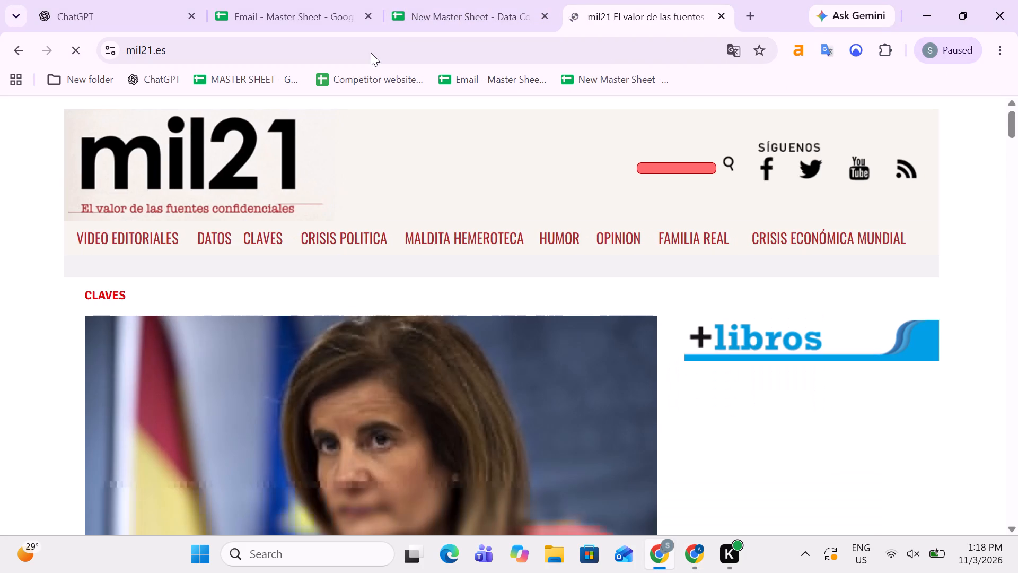
Search mil21.es for casino777 and examine the results for a mention of the brand.
click(663, 170)
click(679, 194)
click(726, 166)
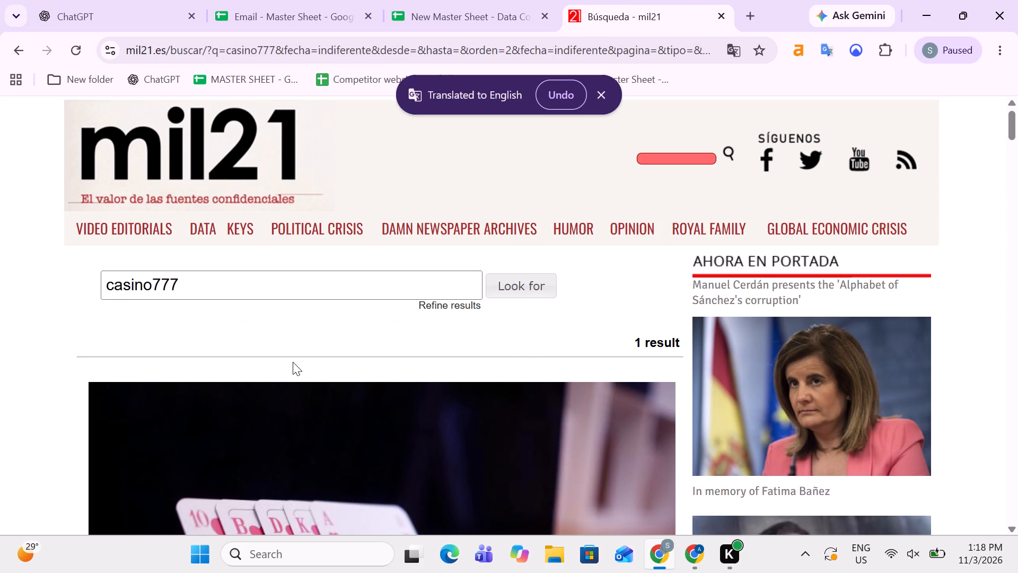
scroll(293, 362, down, 6)
scroll(335, 406, down, 5)
Copy the noticiasdealmeria.com domain from the order sheet and open that website.
key(alt+Tab)
key(Down)
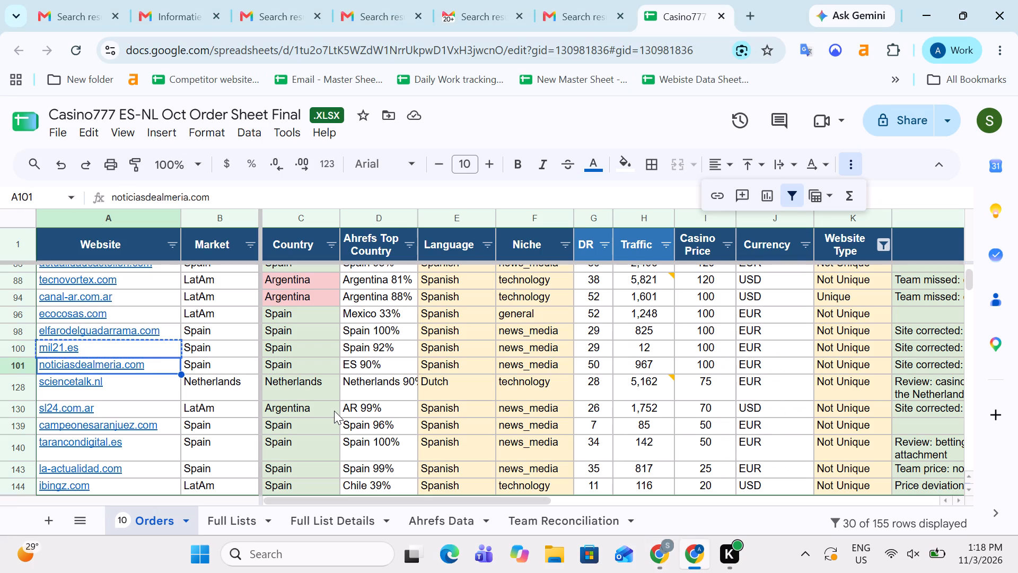
key(ctrl+c)
key(alt+Tab)
click(349, 58)
key(ctrl+v)
key(Return)
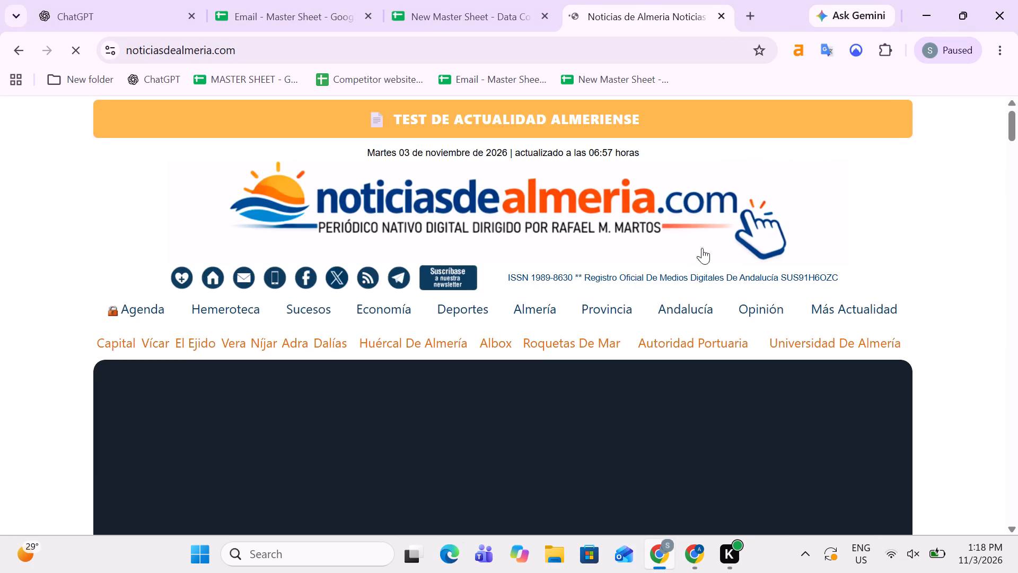
Find the site search on the noticiasdealmeria.com home page and search it for casino777.
scroll(540, 424, down, 4)
scroll(578, 411, up, 7)
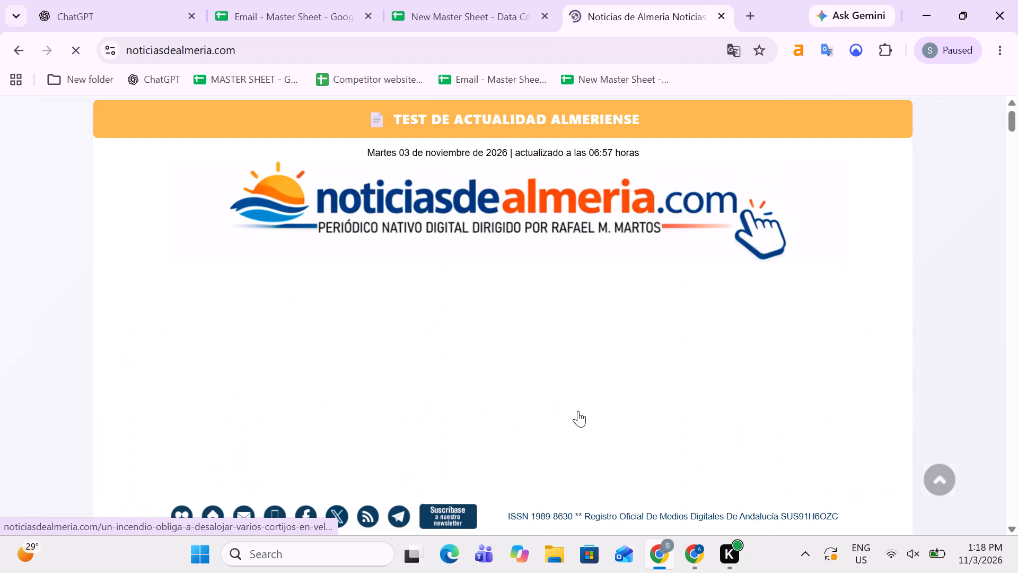
scroll(524, 297, down, 5)
scroll(559, 334, down, 13)
scroll(572, 351, up, 3)
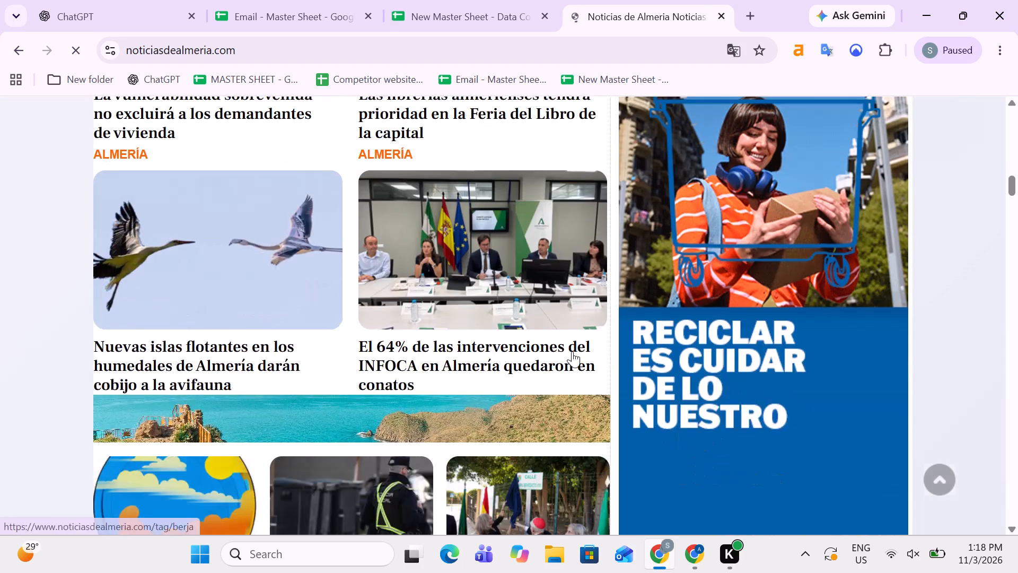
scroll(572, 351, up, 3)
scroll(591, 362, down, 8)
click(510, 389)
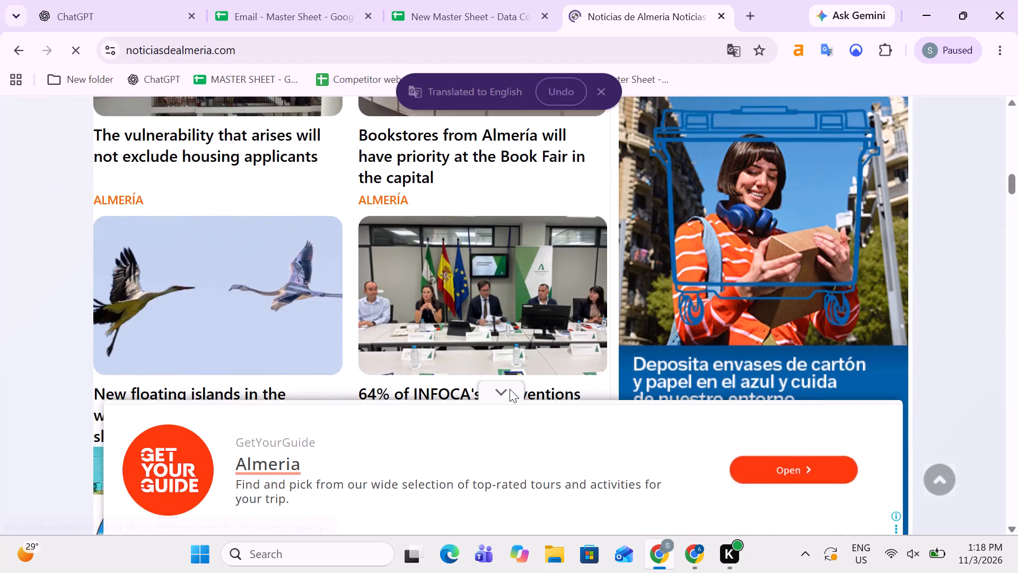
scroll(607, 341, down, 20)
scroll(607, 341, down, 8)
scroll(608, 341, up, 17)
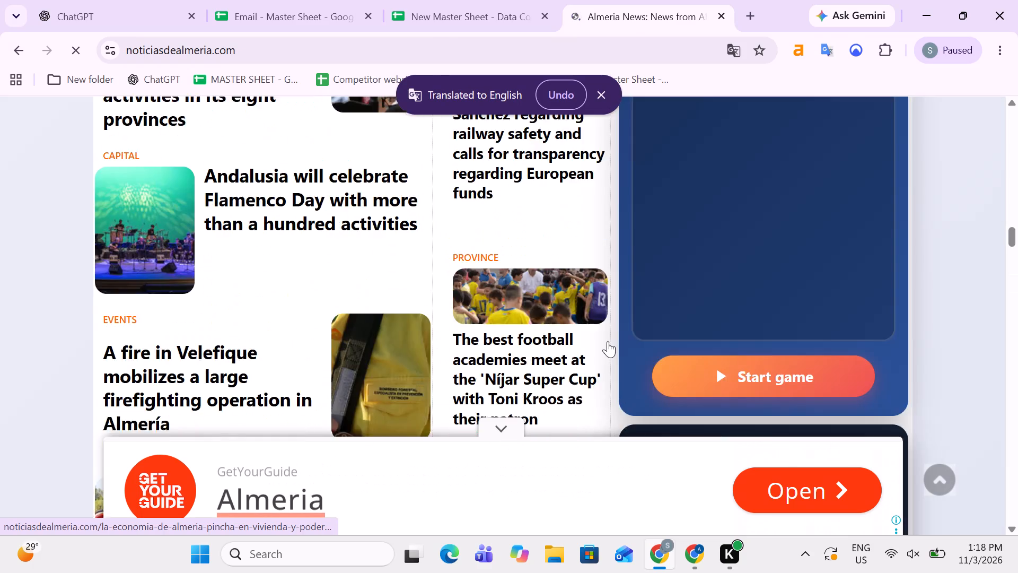
scroll(608, 341, up, 20)
scroll(608, 341, up, 7)
scroll(608, 341, down, 13)
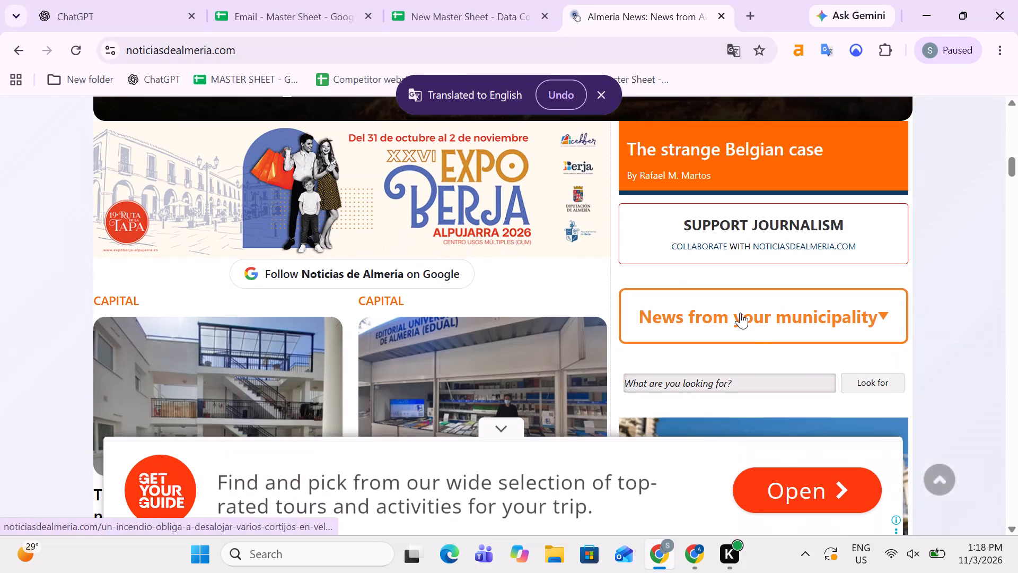
click(700, 390)
click(719, 418)
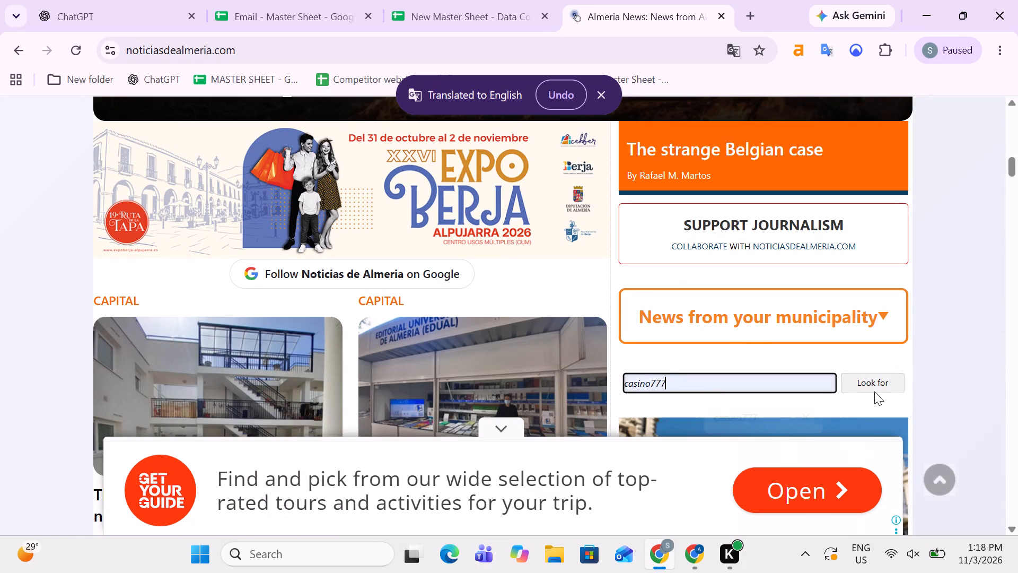
click(874, 392)
click(871, 385)
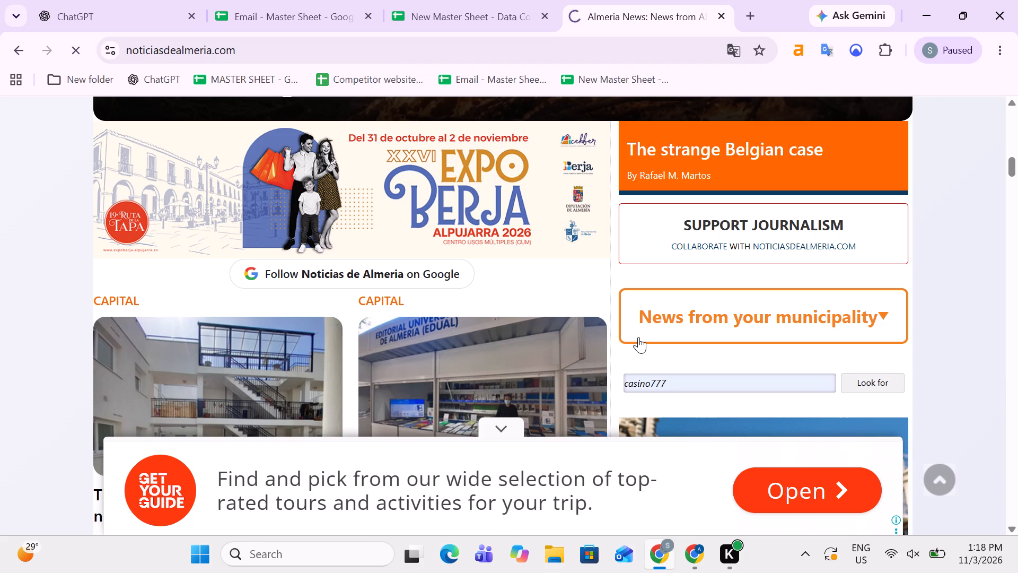
Copy the sciencetalk.nl domain from the order sheet and open that website in a new tab.
key(alt+Tab)
key(Down)
key(ctrl+c)
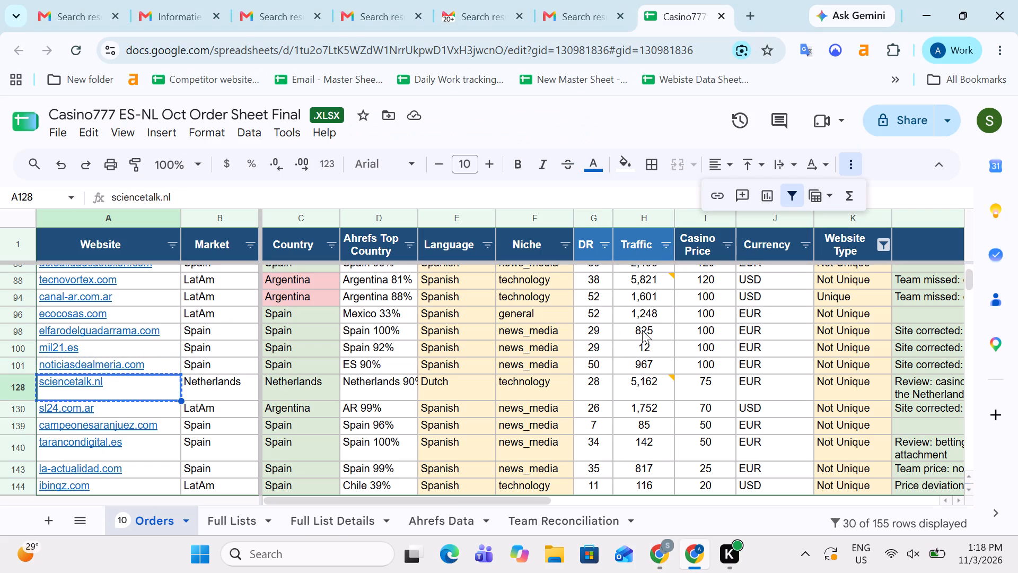
key(alt+Tab)
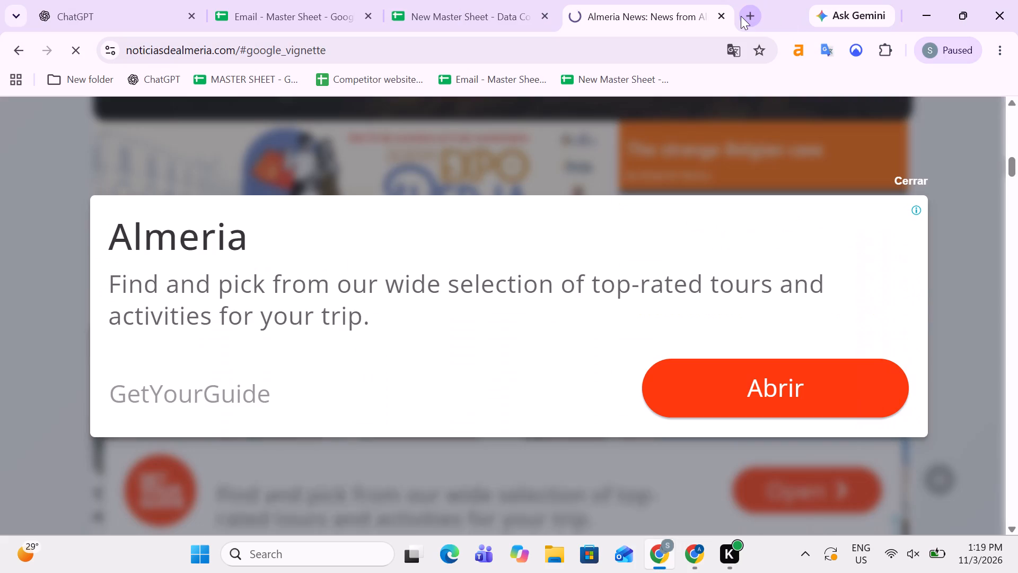
click(741, 16)
key(ctrl+v)
key(Return)
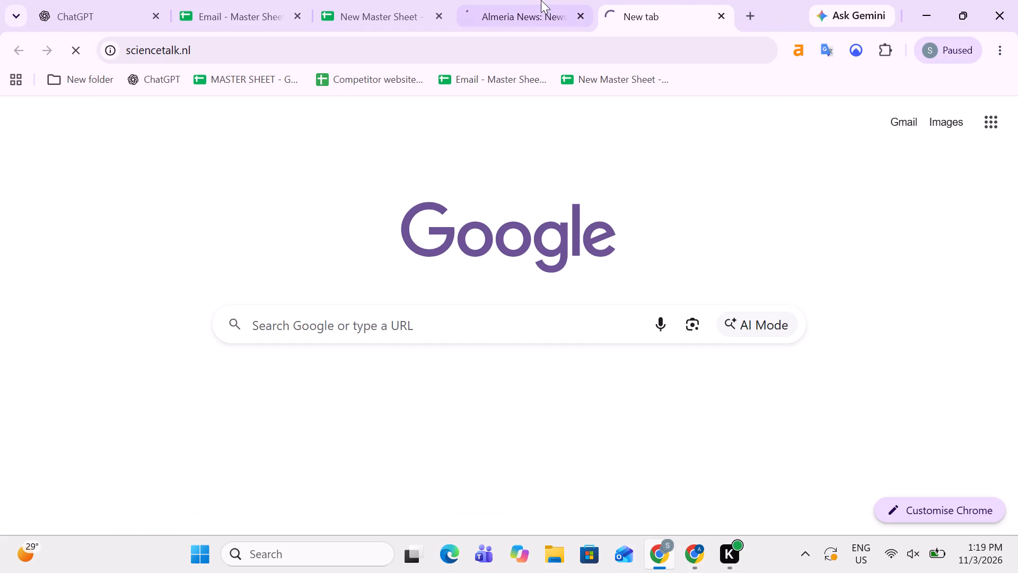
Dismiss the advertisement covering the noticiasdealmeria.com search.
click(546, 0)
click(910, 171)
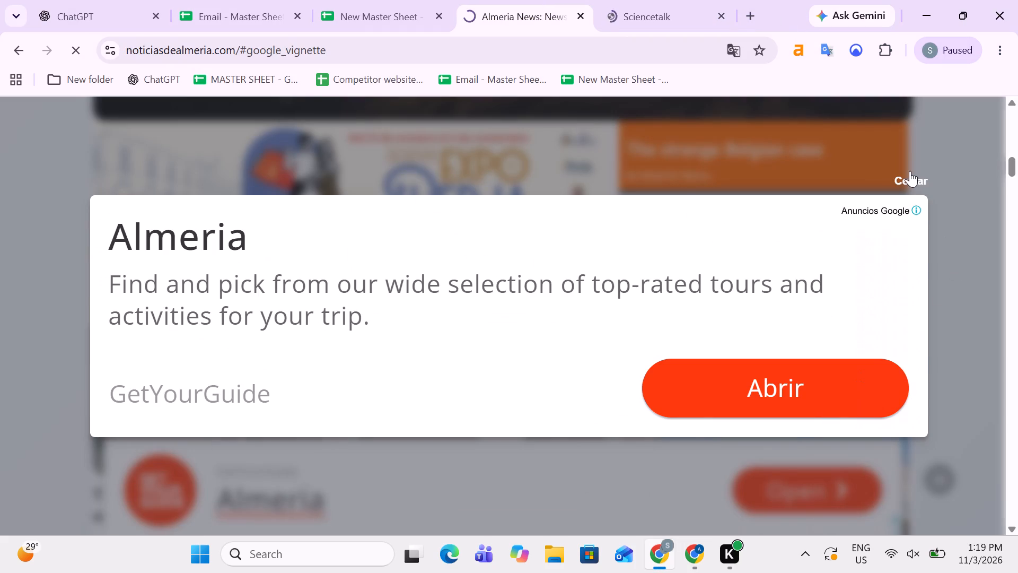
Look through the sciencetalk.nl home page for a site search and close its tab.
click(665, 0)
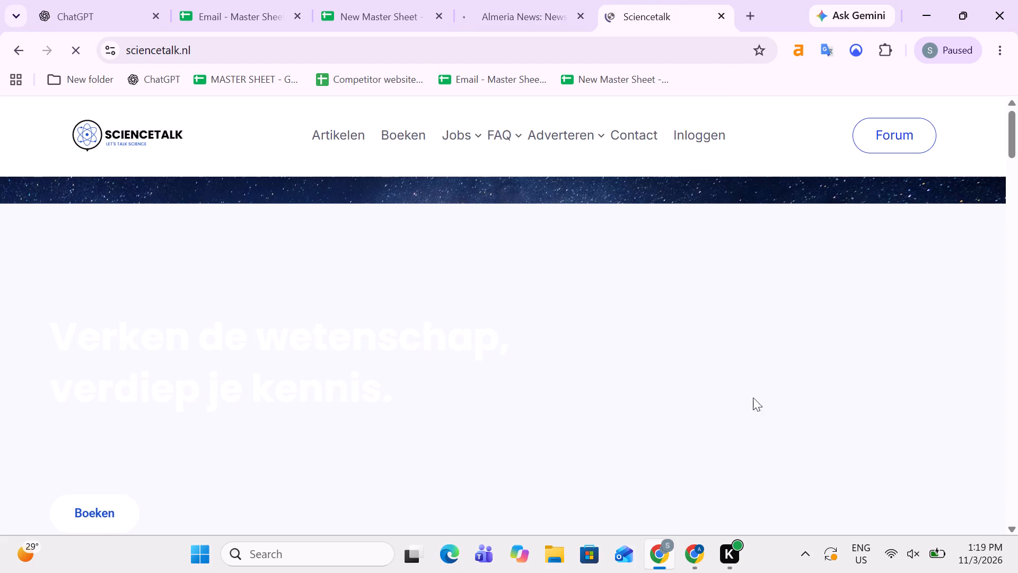
scroll(859, 231, down, 6)
scroll(848, 337, down, 15)
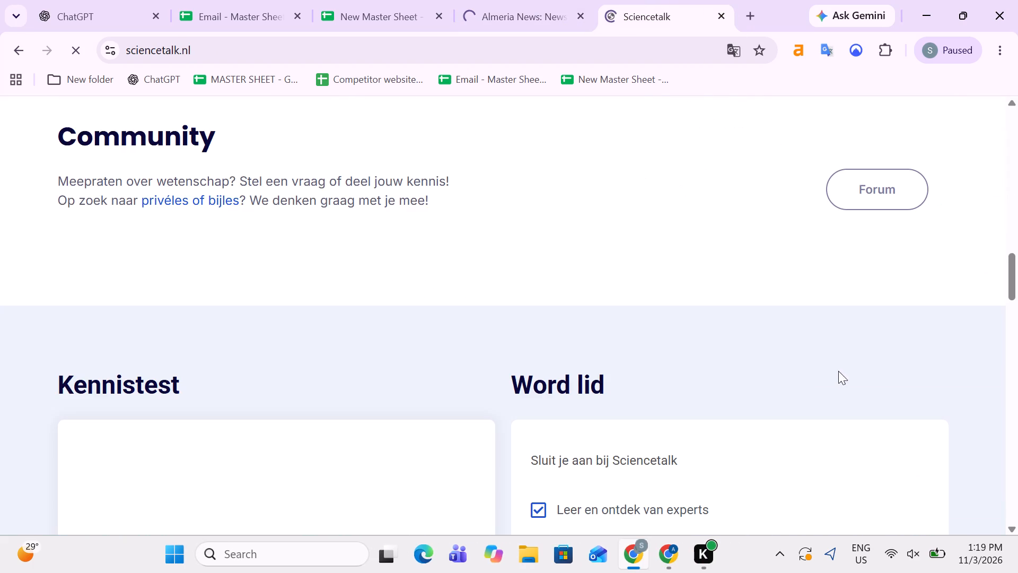
click(719, 12)
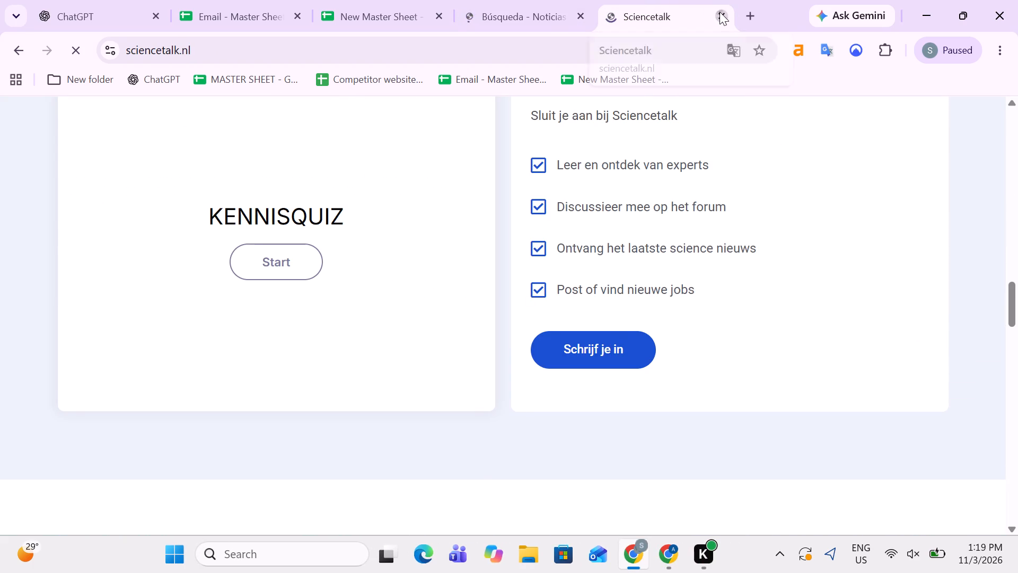
Examine the noticiasdealmeria.com search results for a mention of Casino777.
click(490, 0)
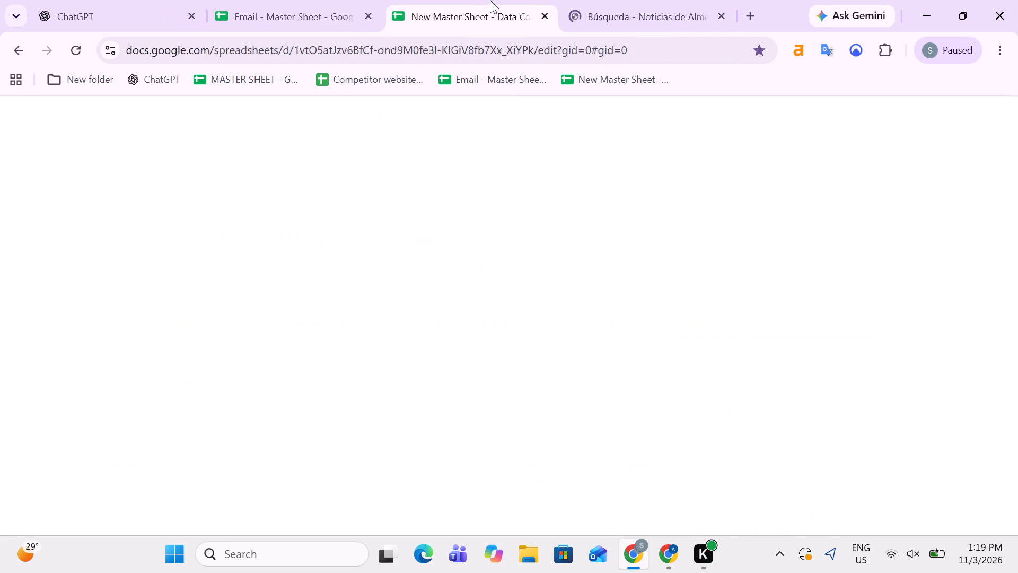
click(595, 0)
scroll(571, 330, down, 2)
scroll(380, 316, down, 3)
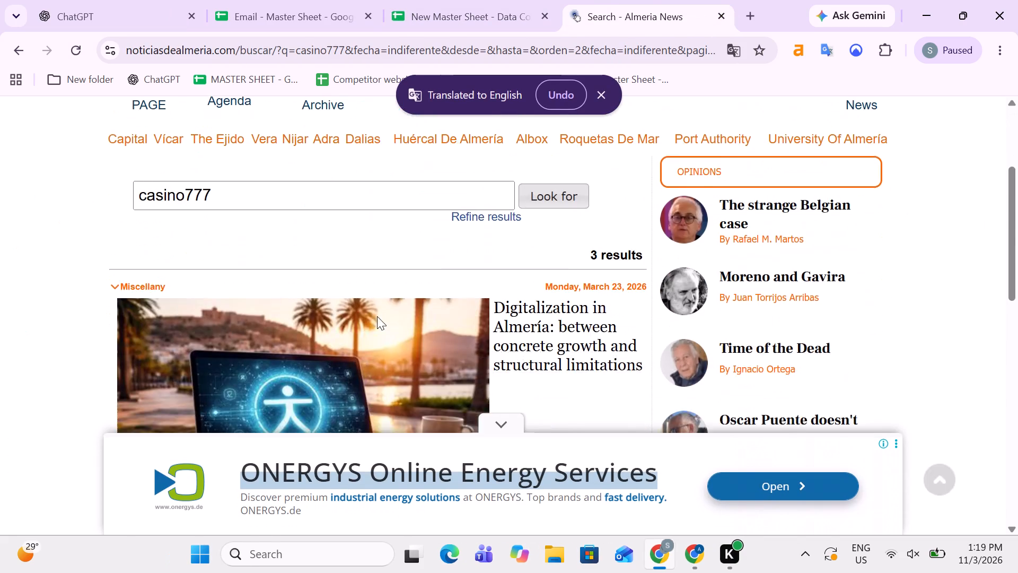
scroll(377, 316, down, 3)
Copy the sl24.com.ar domain from the order sheet and open that website.
key(alt+Tab)
key(Down)
key(ctrl+c)
key(alt+Tab)
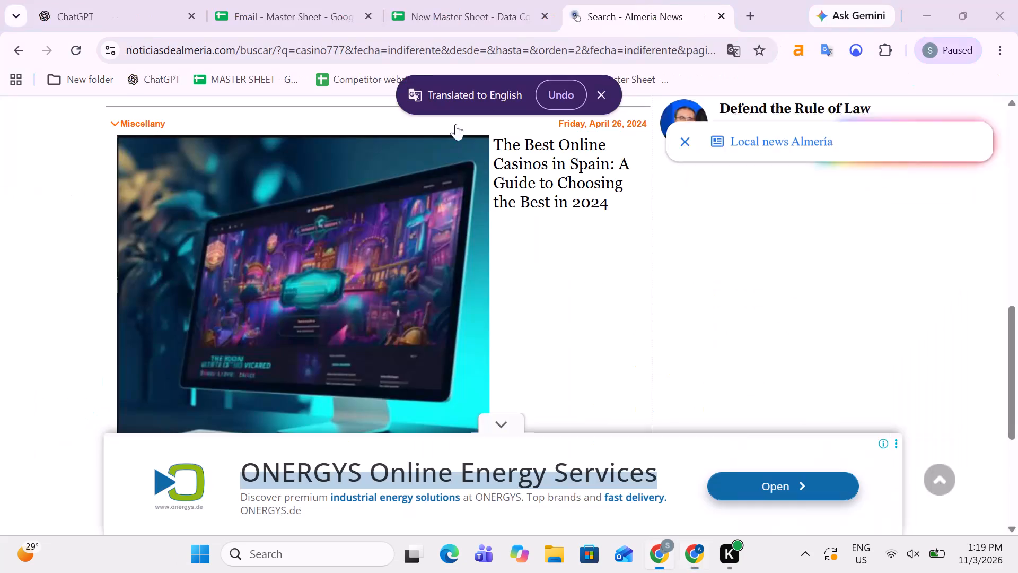
click(610, 49)
key(ctrl+v)
key(Return)
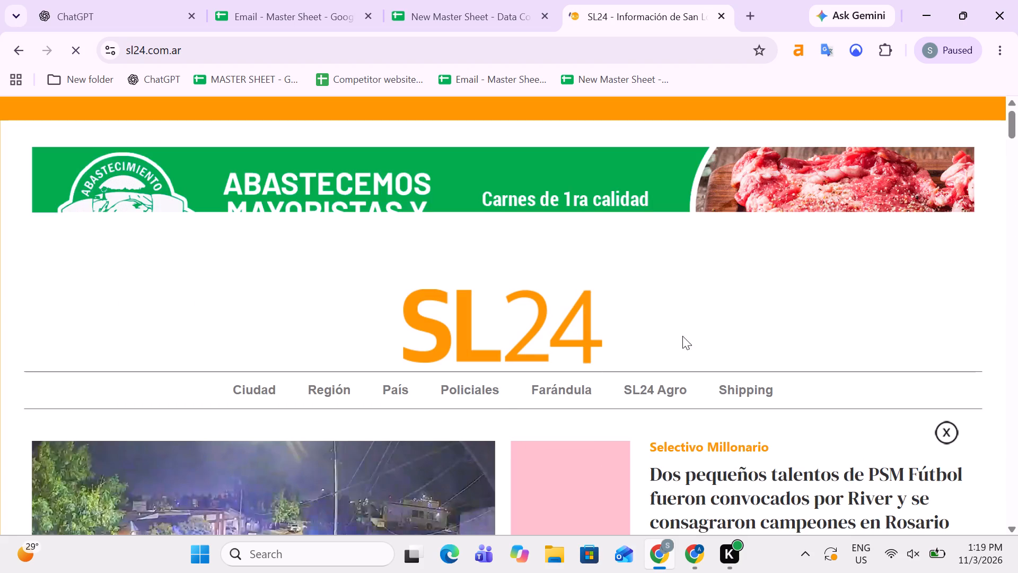
Look through the sl24.com.ar home page for a site search.
scroll(723, 320, down, 4)
scroll(823, 342, up, 5)
scroll(823, 342, down, 14)
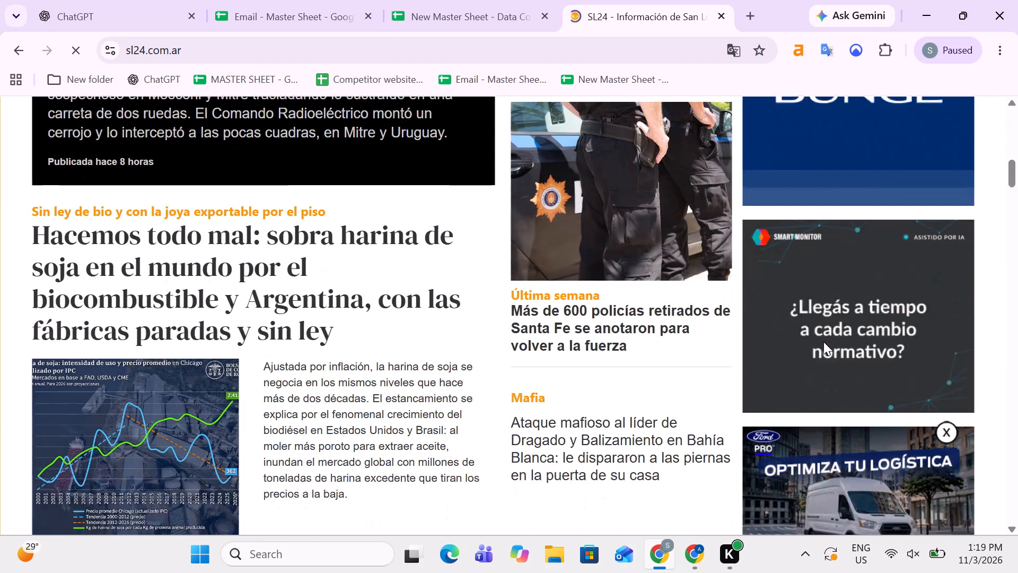
scroll(823, 342, down, 1)
scroll(823, 342, up, 19)
Copy the campeonesaranjuez.com domain from the order sheet and open that website.
key(alt+Tab)
key(Down)
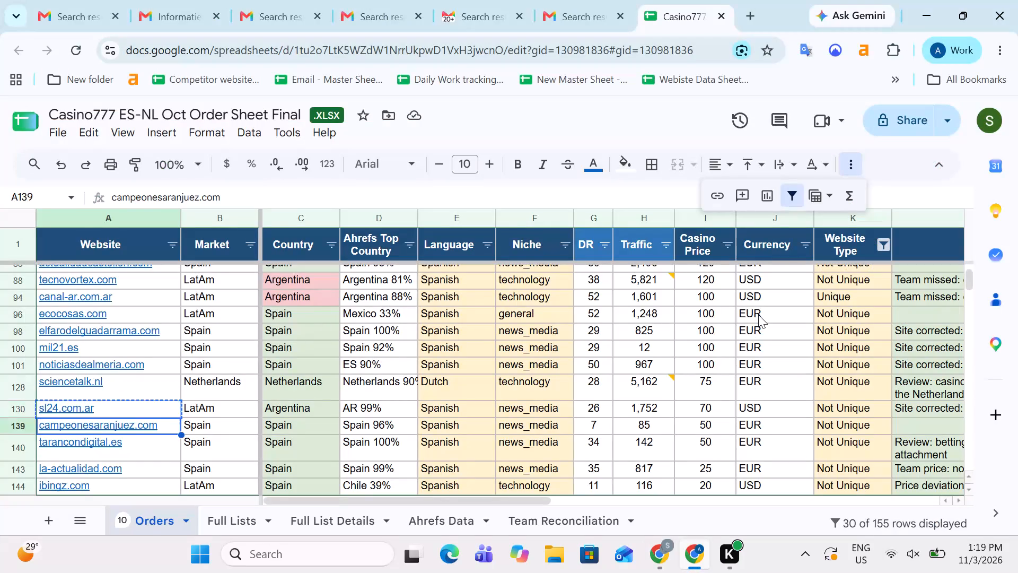
key(ctrl+c)
key(alt+Tab)
click(664, 54)
key(ctrl+v)
key(Return)
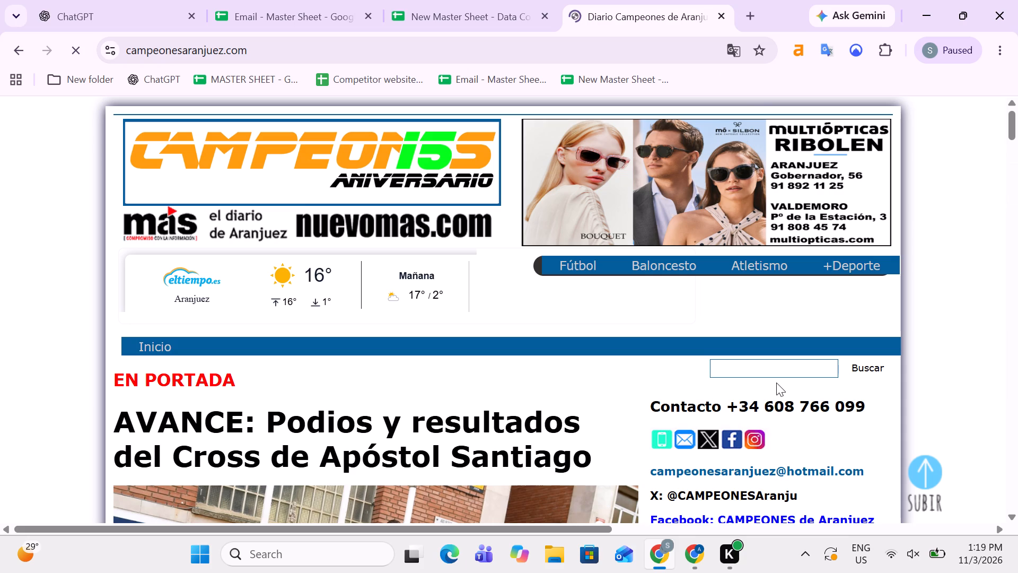
Search campeonesaranjuez.com for casino777 and examine the results for a mention of the brand.
click(772, 376)
click(801, 444)
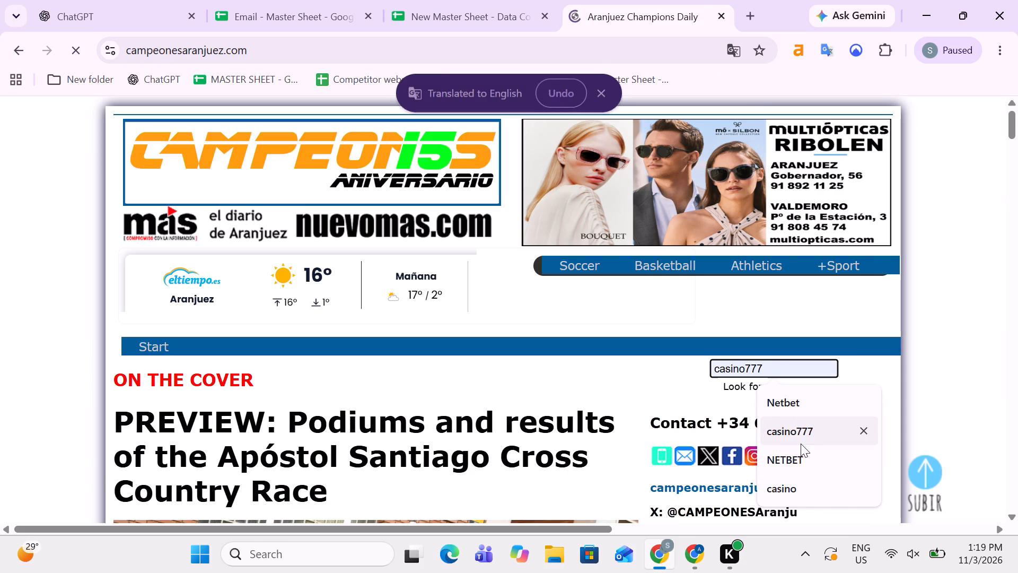
click(745, 383)
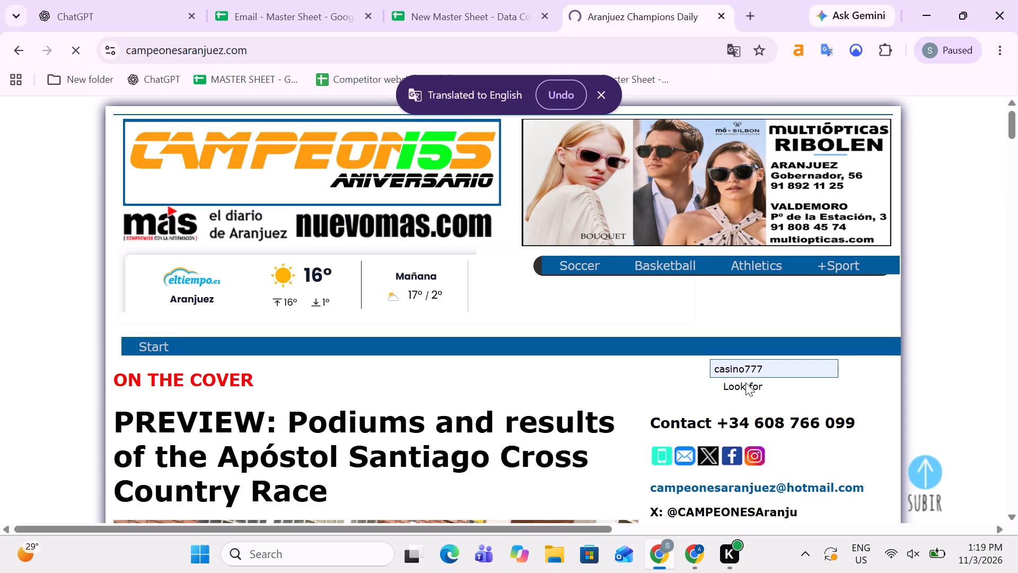
scroll(494, 311, down, 3)
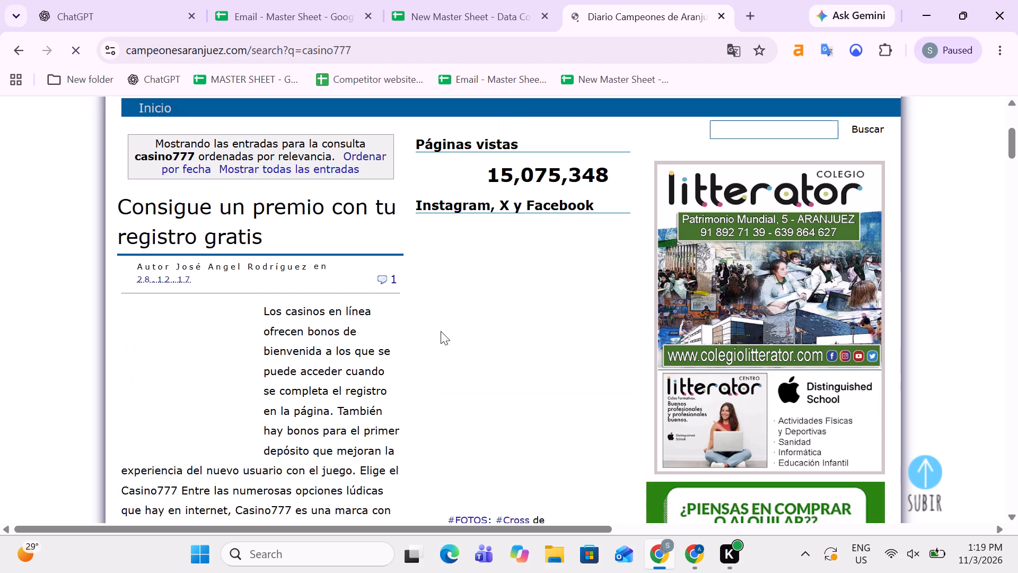
scroll(441, 332, down, 3)
Copy the tarancondigital.es domain from the order sheet and open that website.
key(alt+Tab)
key(Down)
key(Down)
key(Down)
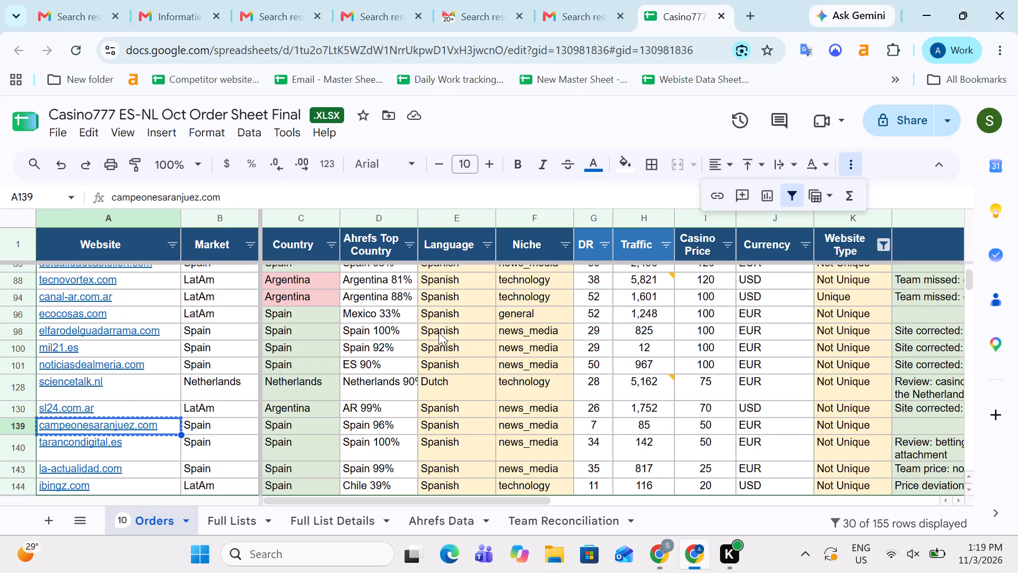
key(Down)
key(Down)
key(Down)
key(Up)
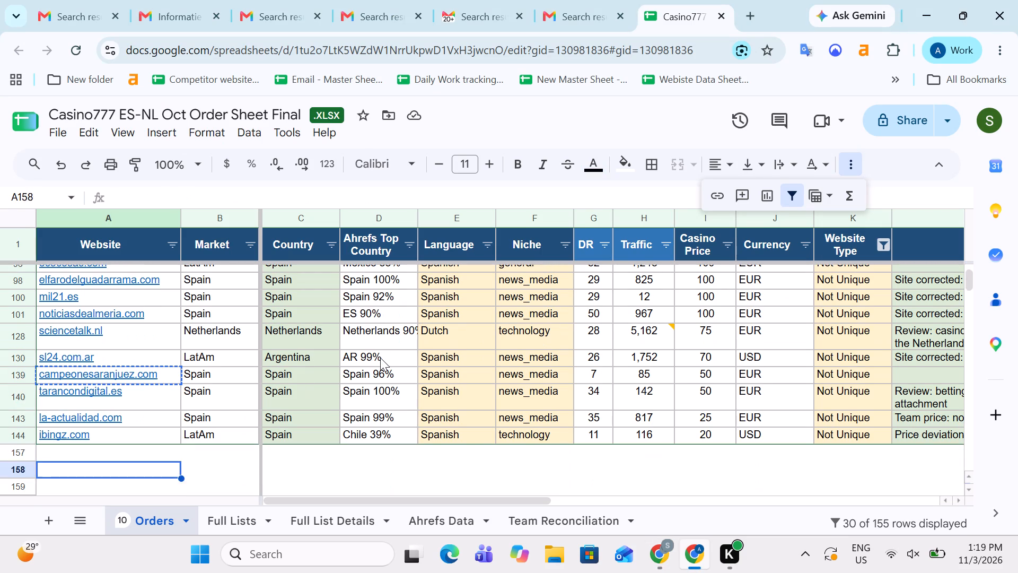
key(Up)
key(Up)
key(Up)
key(Up)
key(ctrl+c)
key(alt+Tab)
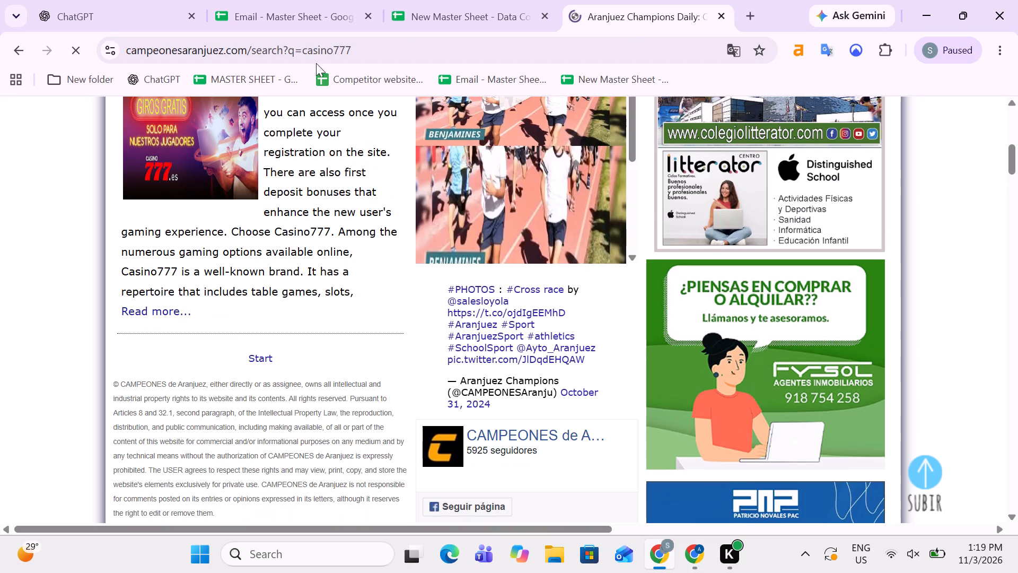
click(385, 50)
key(ctrl+v)
key(Return)
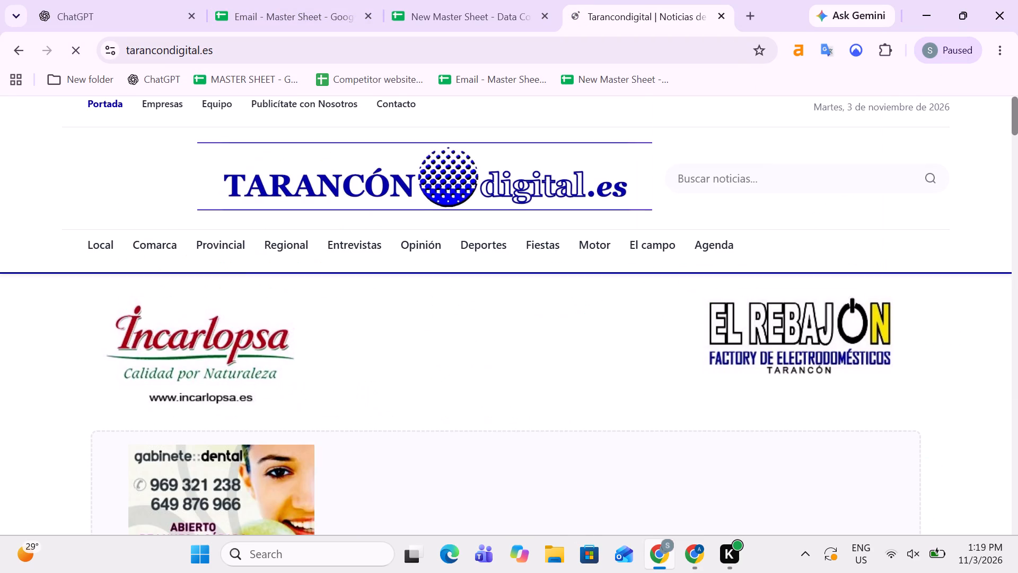
Accept all cookies on tarancondigital.es and search the site for casino777.
click(754, 186)
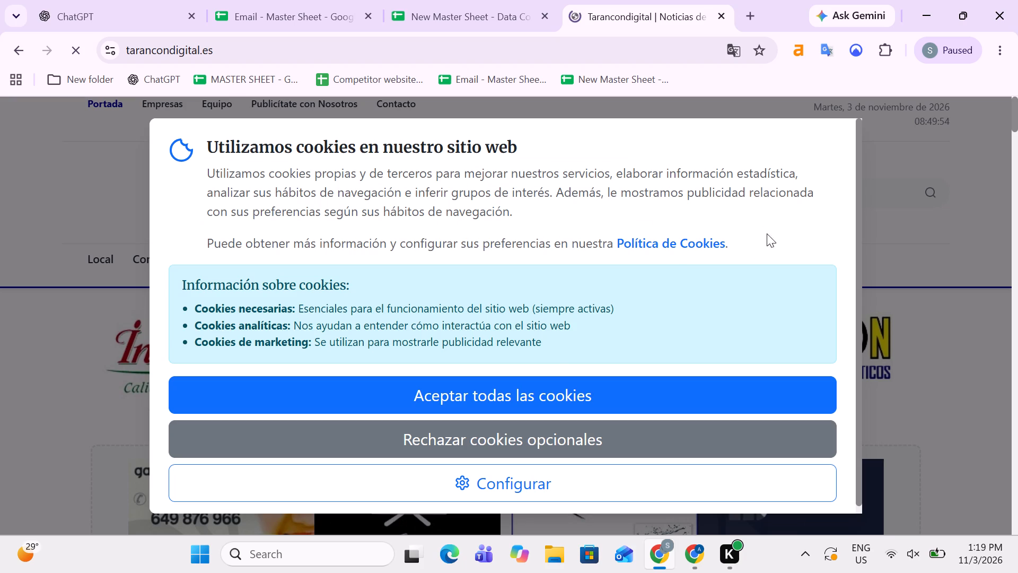
click(499, 400)
click(809, 211)
click(800, 190)
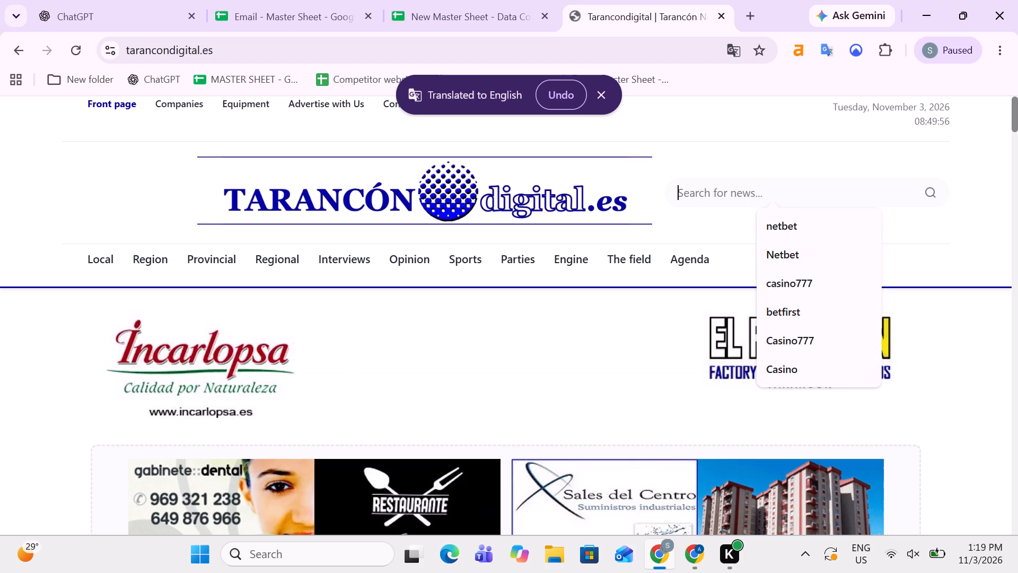
click(788, 292)
key(Return)
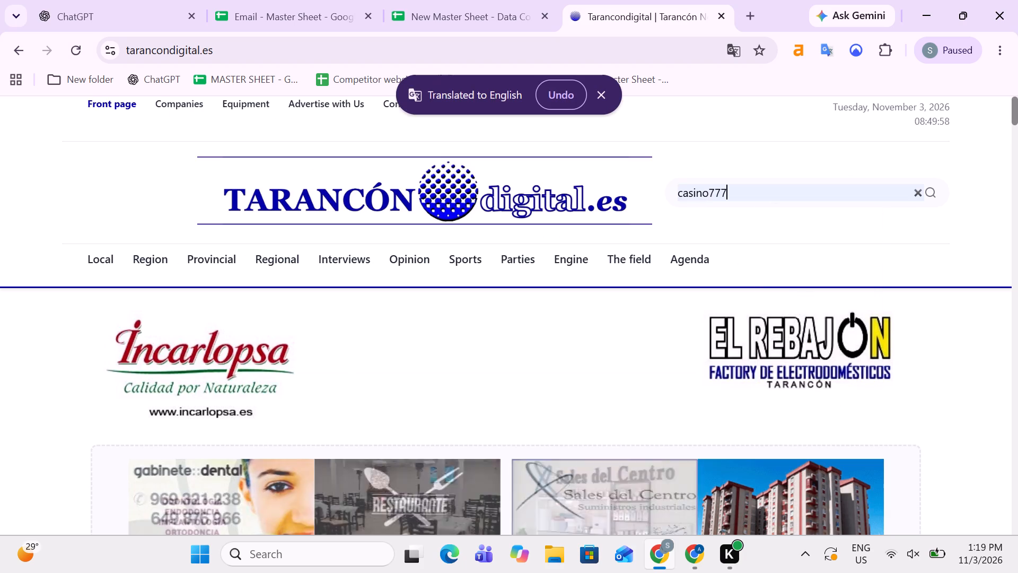
Copy the la-actualidad.com domain from the order sheet and open that website in a new tab.
key(alt+Tab)
key(Down)
key(ctrl+c)
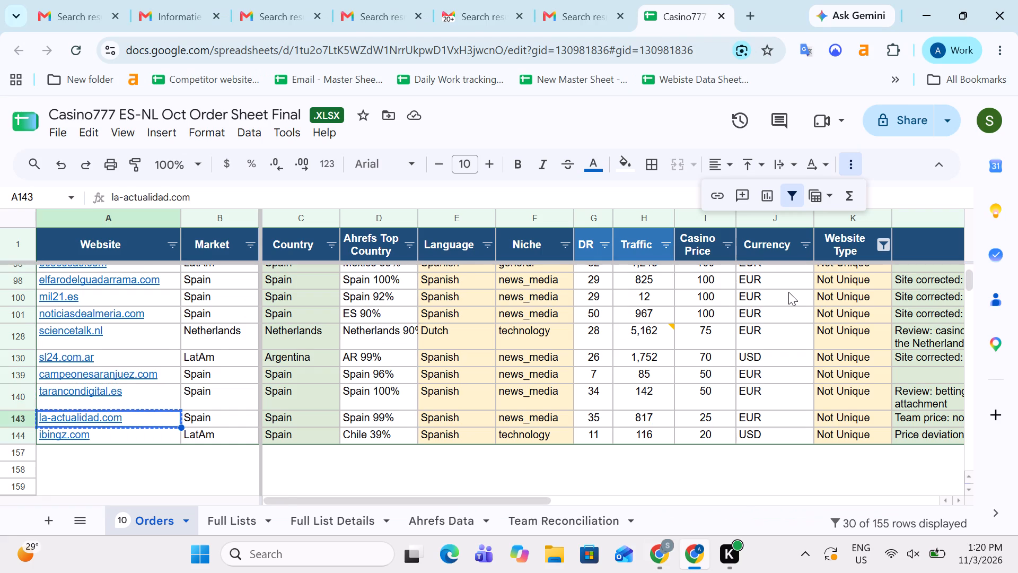
key(alt+Tab)
click(757, 11)
key(ctrl+v)
key(Return)
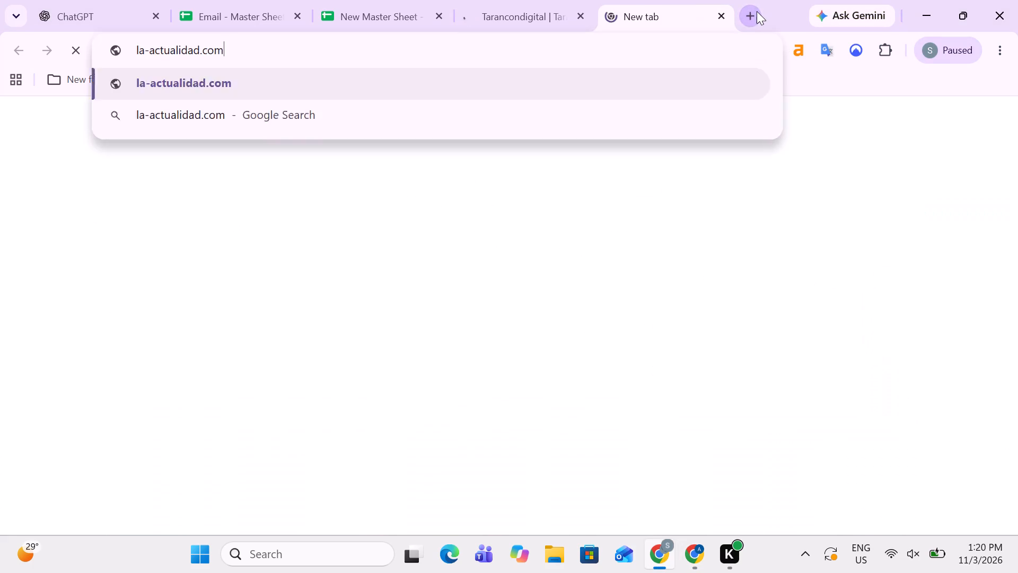
Dismiss the advertisement covering the tarancondigital.es search and return to the la-actualidad.com tab.
click(585, 0)
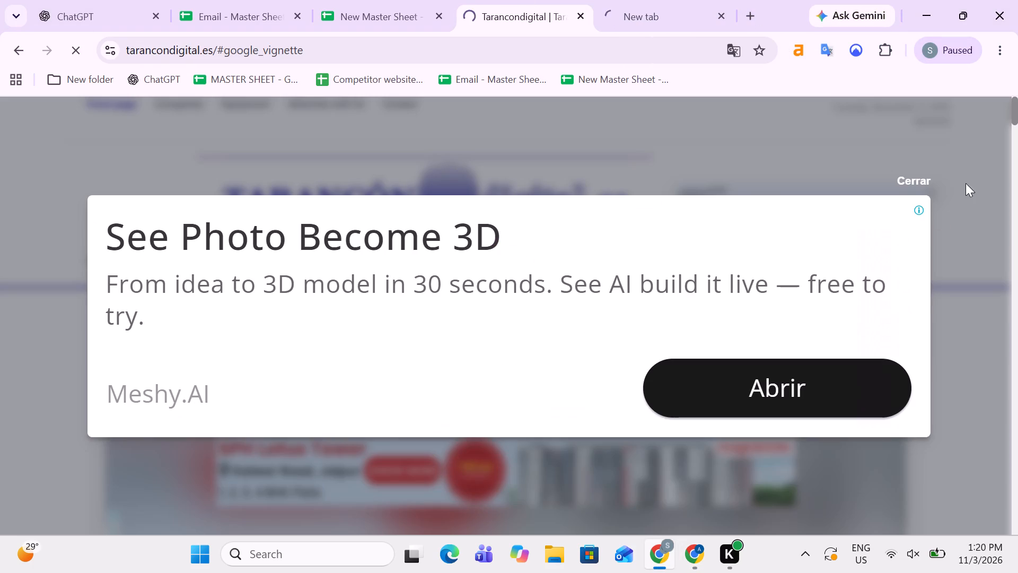
click(909, 178)
click(671, 0)
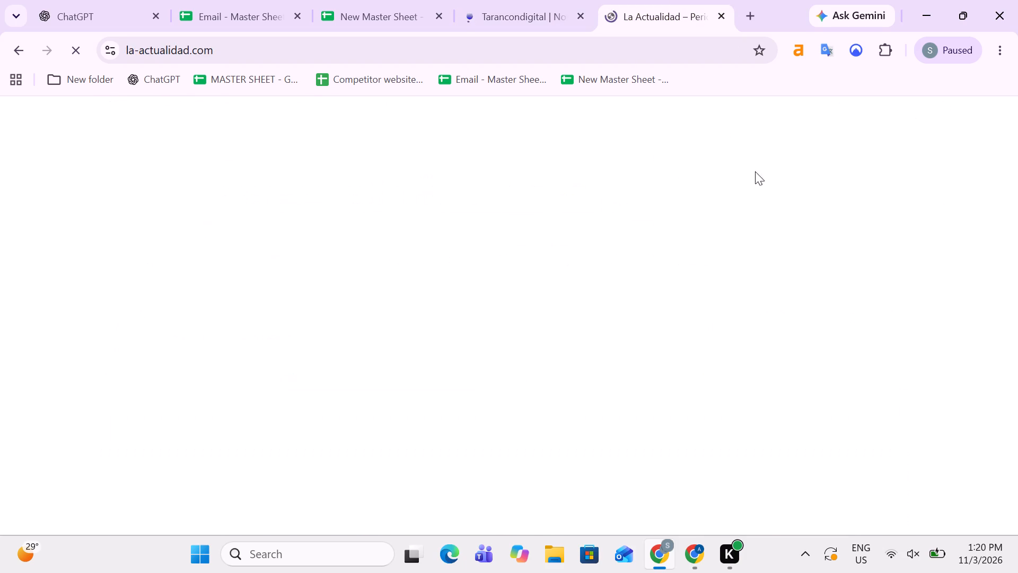
Review the casino777 search results on tarancondigital.es and close that site's tab.
click(532, 0)
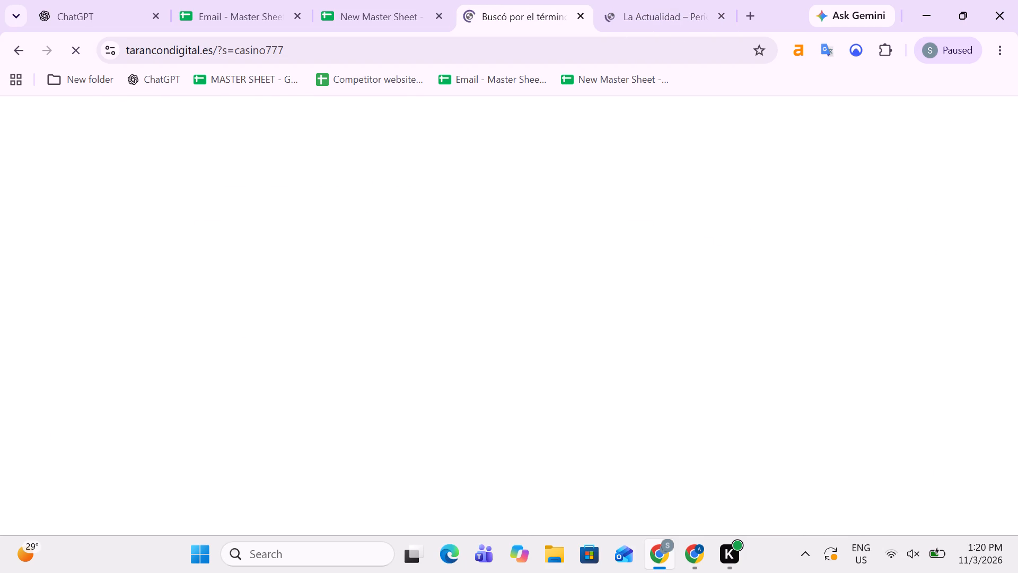
scroll(646, 302, down, 4)
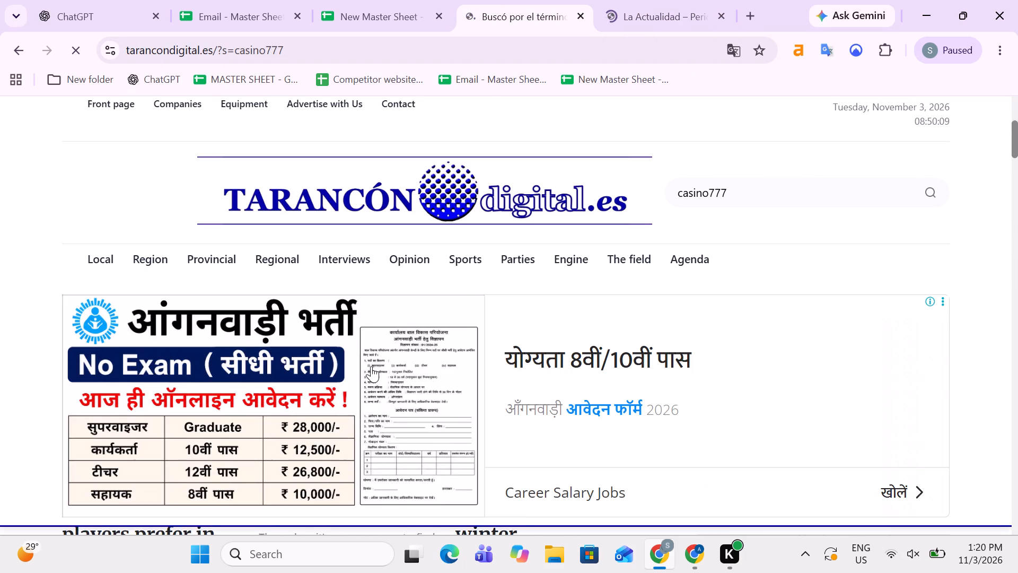
scroll(366, 368, down, 3)
scroll(917, 376, up, 4)
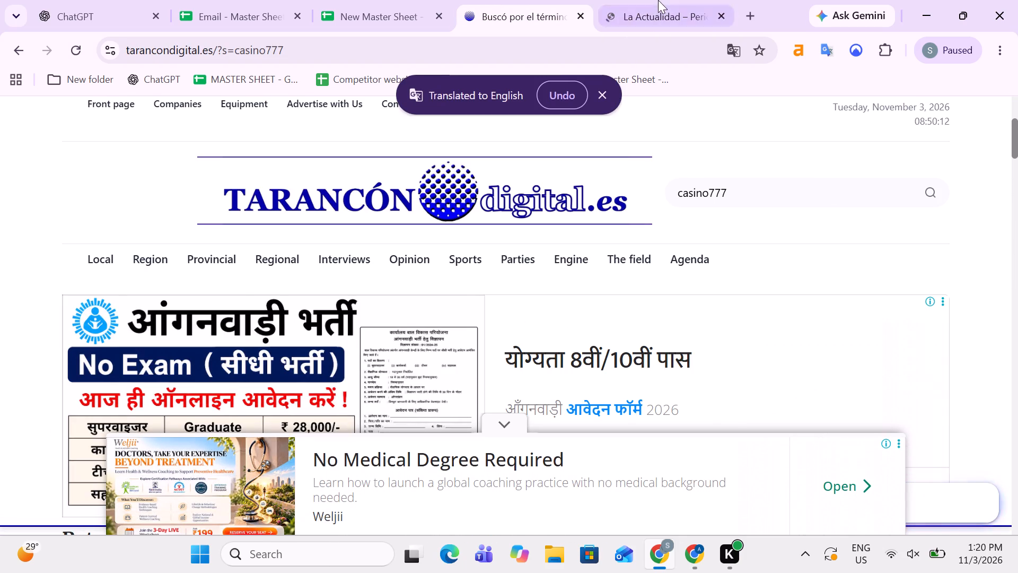
click(578, 14)
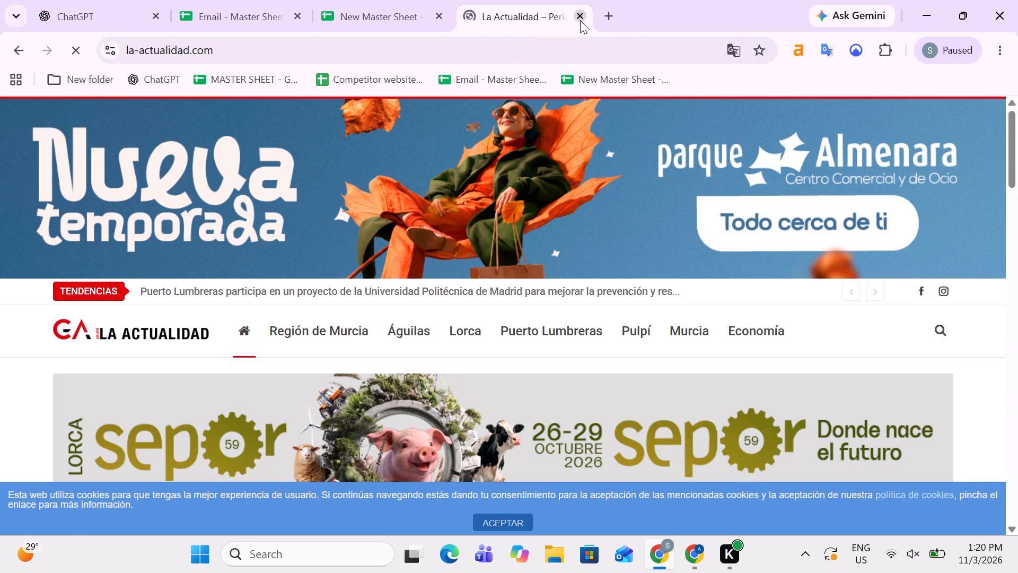
Search la-actualidad.com for Casino777 and look through the listed articles.
scroll(611, 221, down, 4)
scroll(654, 269, up, 4)
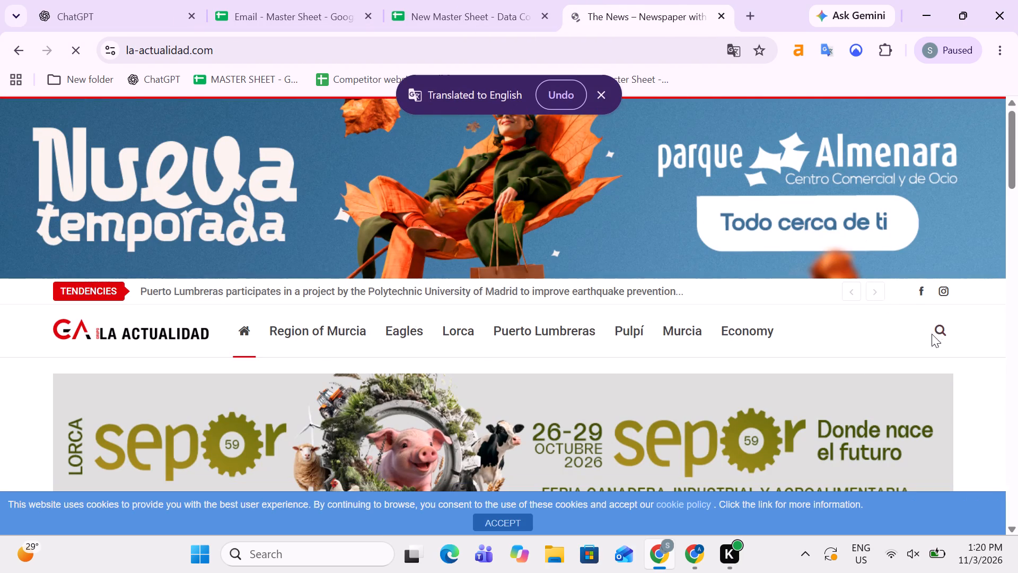
click(938, 333)
click(707, 340)
text(Casino8)
key(BackSpace)
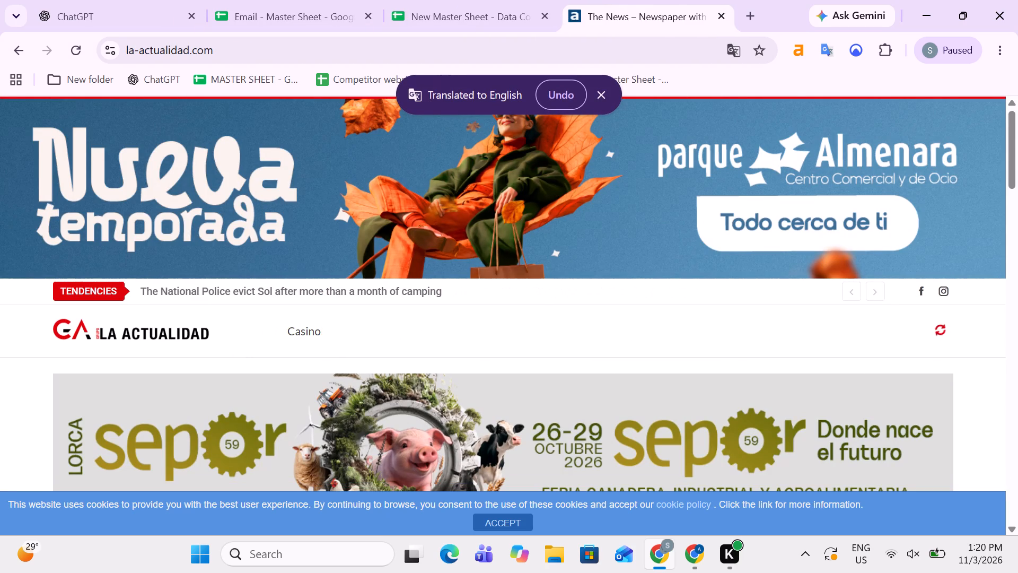
text(88)
key(BackSpace)
key(BackSpace)
text(777)
key(Return)
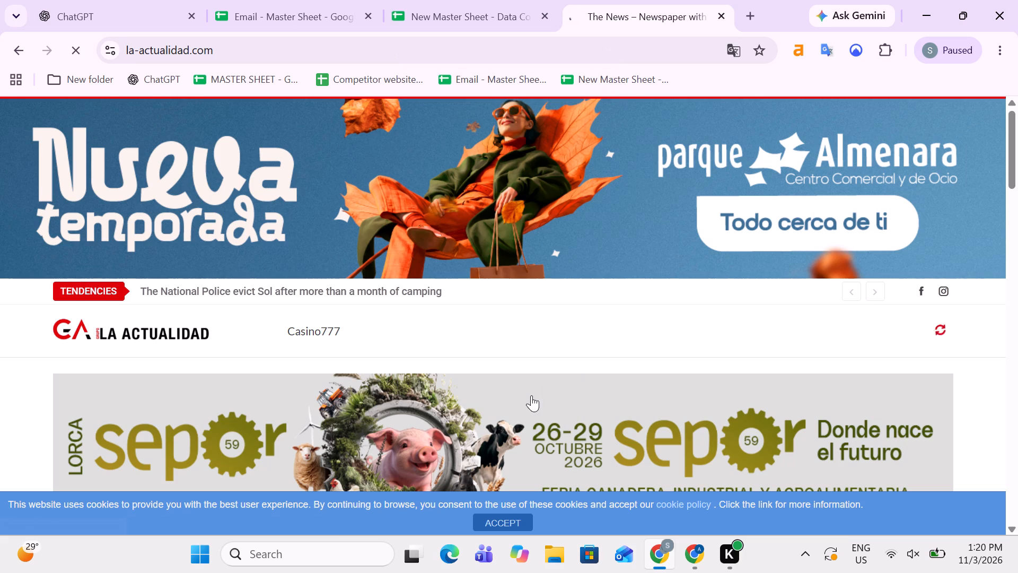
scroll(531, 395, down, 2)
scroll(696, 238, down, 3)
scroll(536, 299, down, 4)
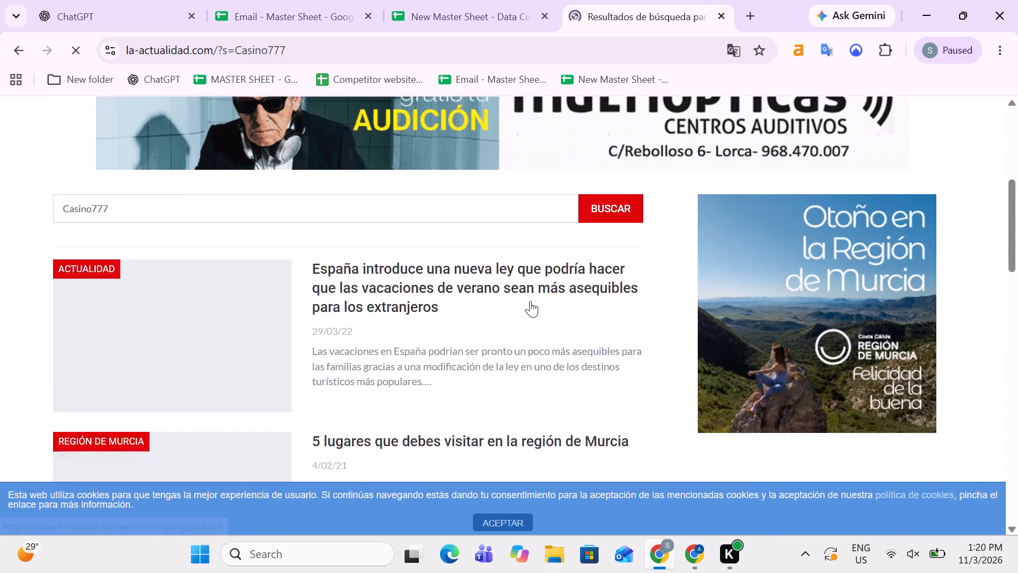
scroll(529, 301, down, 4)
Copy the ibingz.com domain from the order sheet and open that website in place of la-actualidad.com.
key(alt+Tab)
key(Down)
key(ctrl+c)
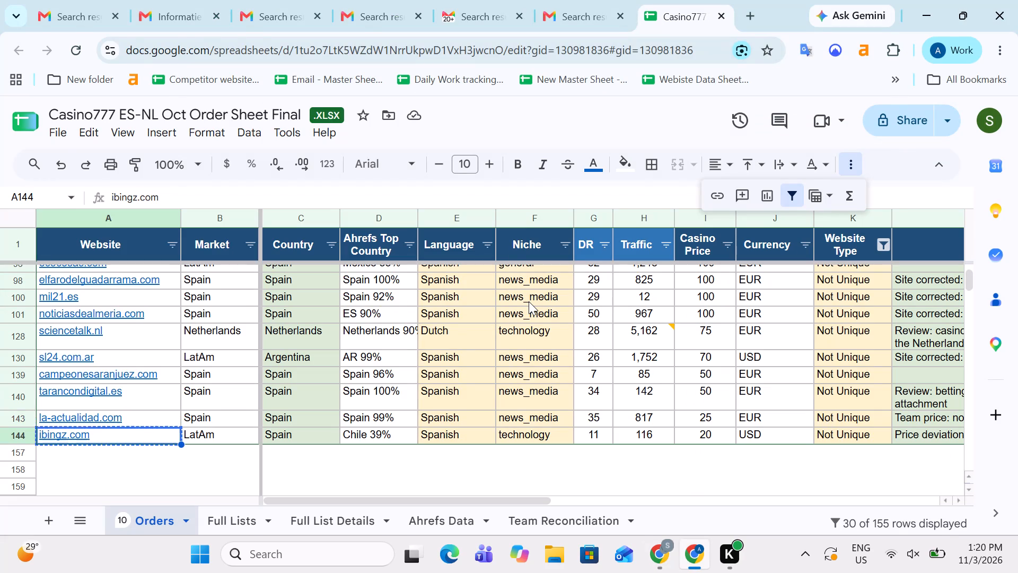
key(alt+Tab)
click(473, 58)
key(ctrl+v)
key(Return)
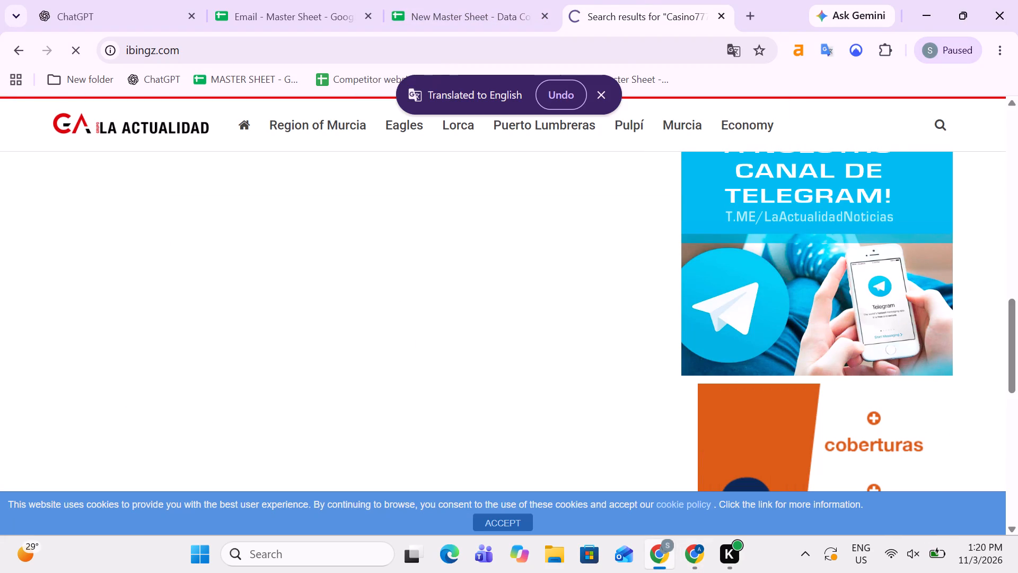
Search ibingz.com for casino777 and look through the results.
scroll(547, 142, down, 2)
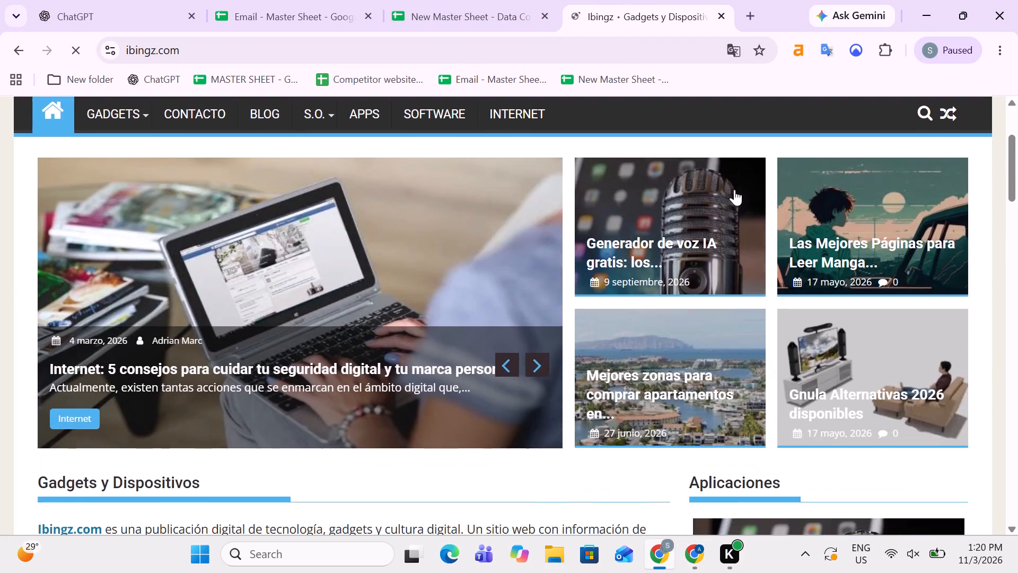
scroll(734, 190, up, 2)
click(929, 268)
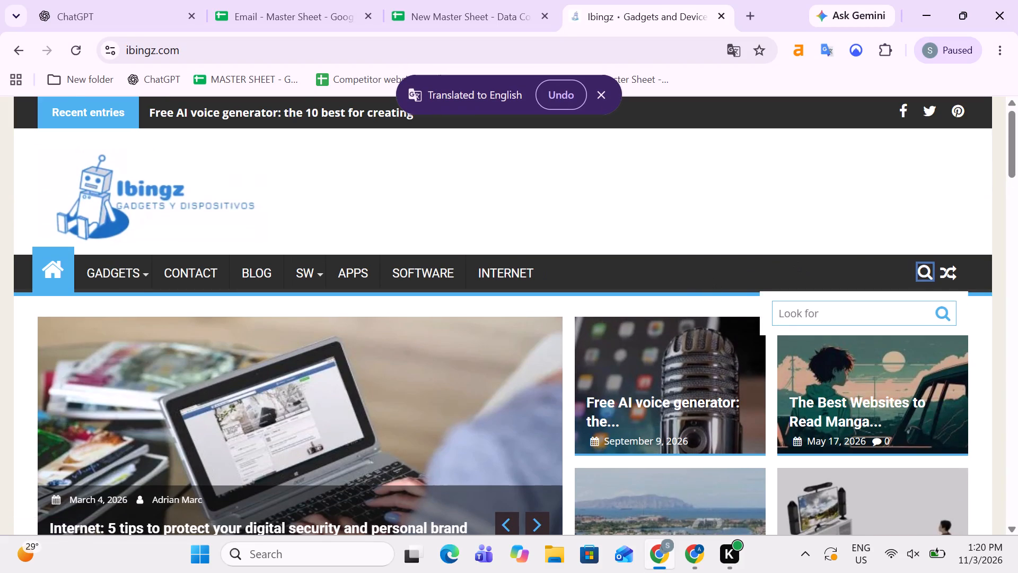
click(888, 309)
click(891, 412)
key(Return)
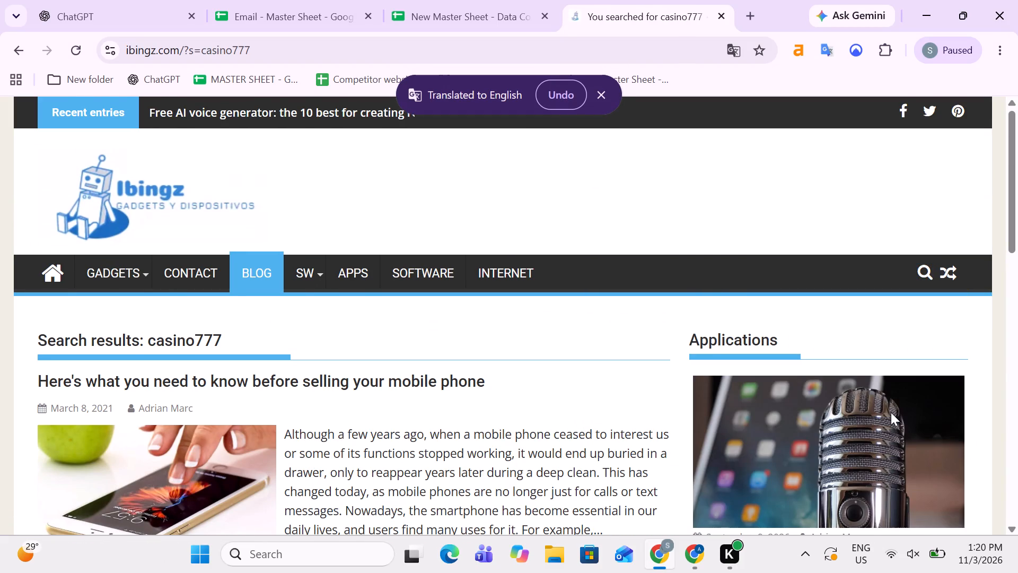
scroll(713, 323, down, 2)
Examine the ibingz.com row in the order sheet, checking its Website Type, Remark, Contact and Gmail Thread entries.
key(alt+Tab)
key(Right)
key(Right)
key(Right)
key(Right)
key(Right)
key(Right)
key(Right)
key(Right)
key(Right)
key(Right)
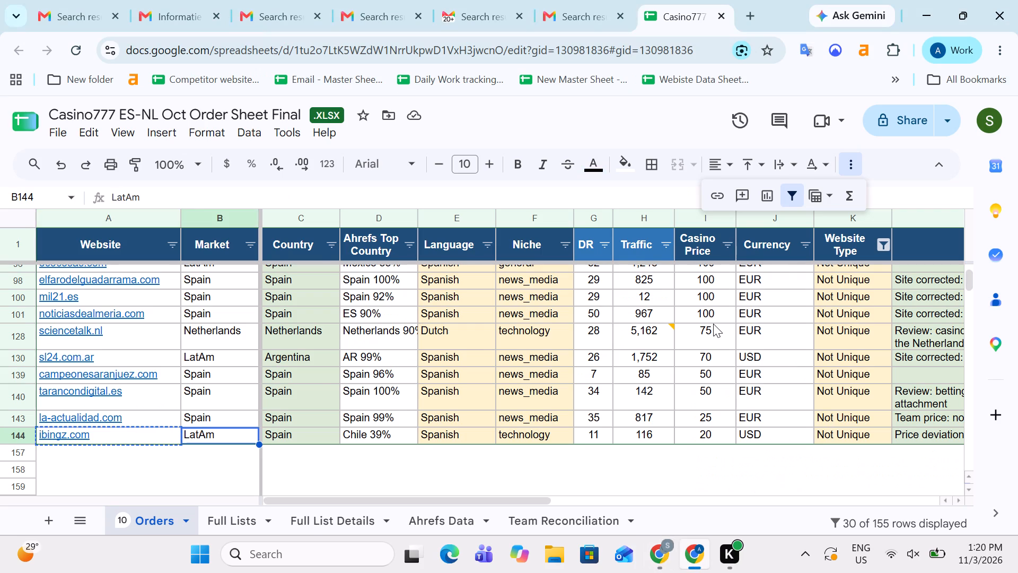
key(Right)
key(Right)
key(Right)
key(Right)
key(Right)
key(Right)
key(Right)
key(Left)
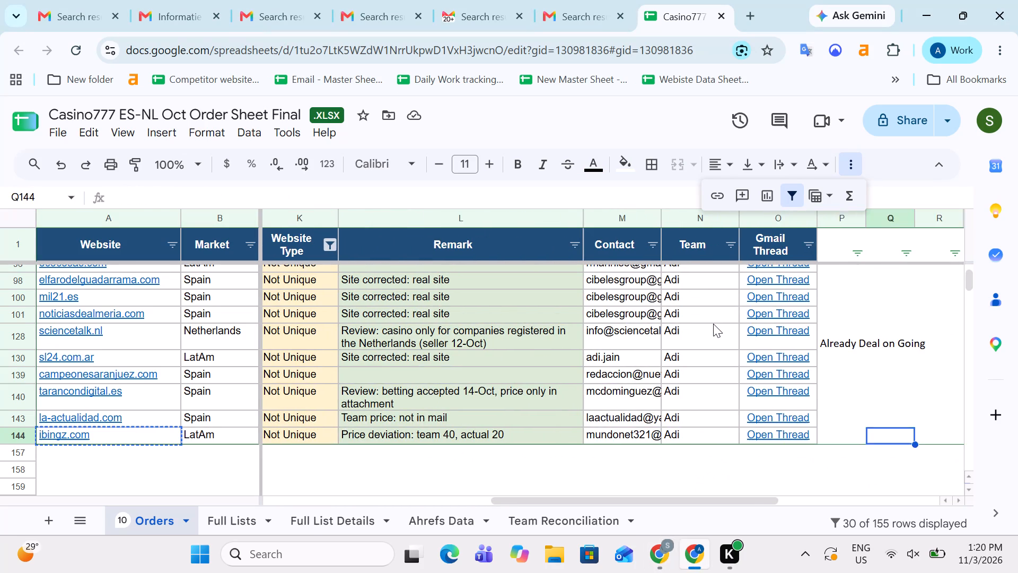
key(Left)
key(Left)
key(Left)
key(Left)
key(Left)
key(Left)
key(Right)
key(Right)
key(Left)
key(Left)
key(Left)
key(Left)
key(Left)
key(Left)
key(Left)
key(Left)
key(Left)
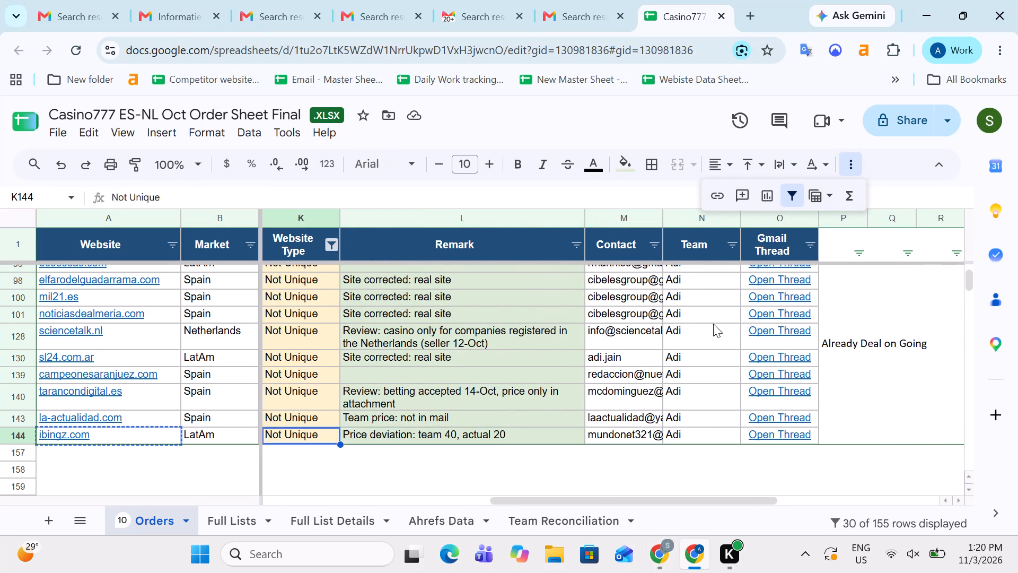
key(Right)
key(Right)
key(Right)
key(Right)
key(Right)
key(Right)
key(Left)
key(Right)
key(Right)
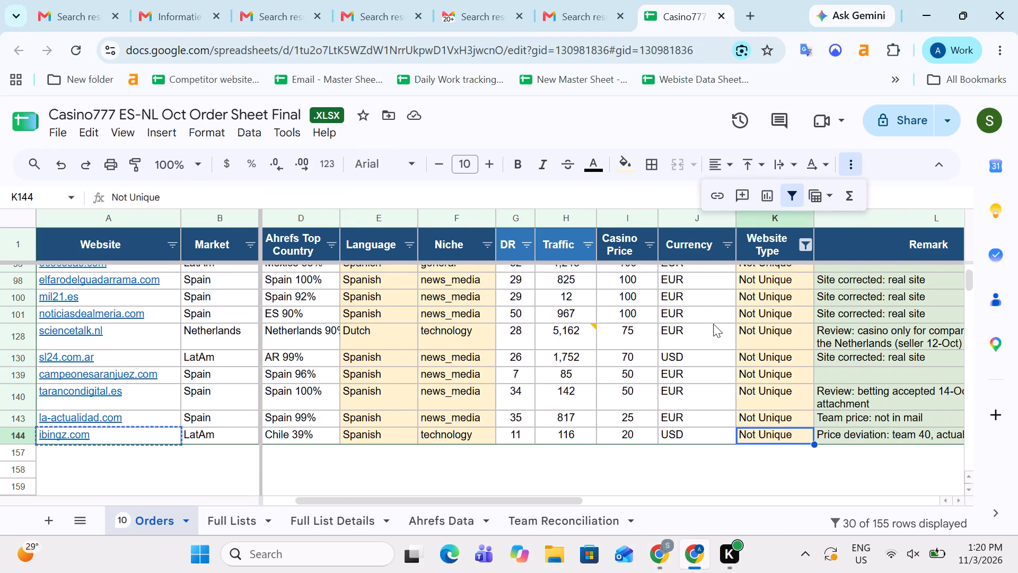
key(Right)
key(Right)
key(Left)
key(Left)
key(Right)
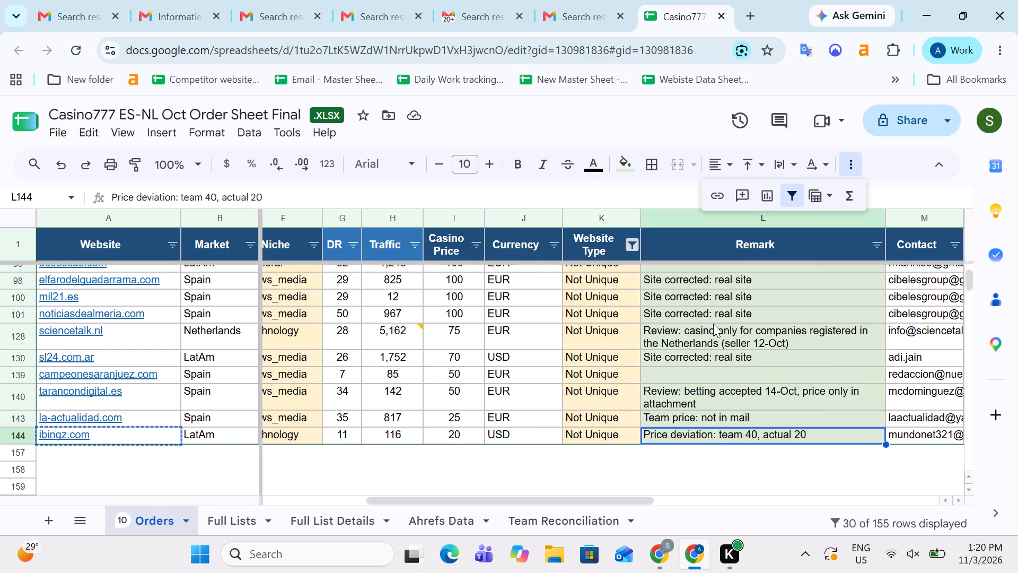
key(Right)
key(Left)
Copy the ibingz.com domain from the order sheet again and switch to the other browser window.
key(Left)
key(Left)
key(Left)
key(Left)
key(Left)
key(Left)
key(Left)
key(Left)
key(Left)
key(Left)
key(Left)
key(Left)
key(Left)
key(Left)
key(Left)
key(Left)
key(Left)
key(Left)
key(Left)
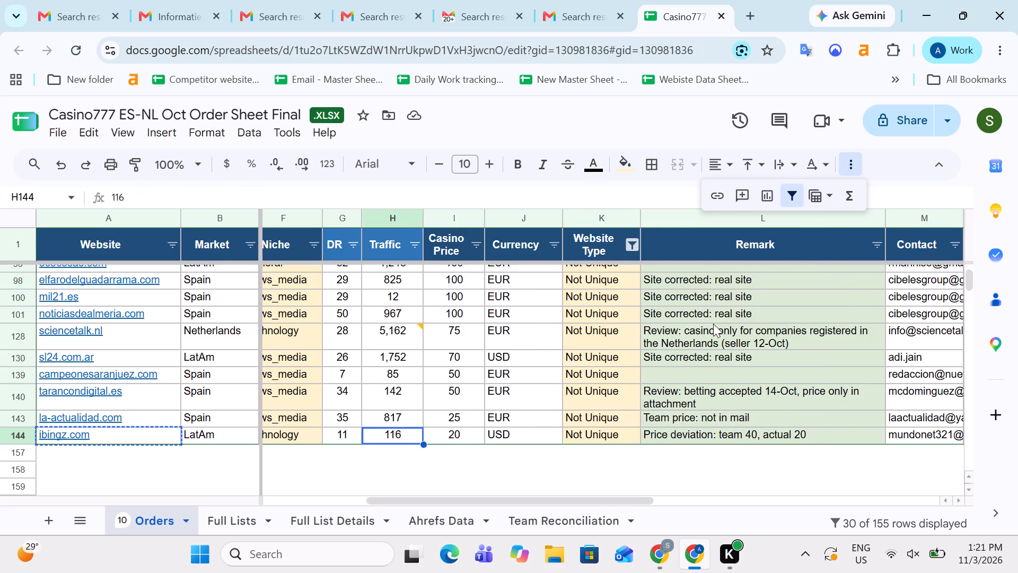
key(ctrl+c)
key(alt+Tab)
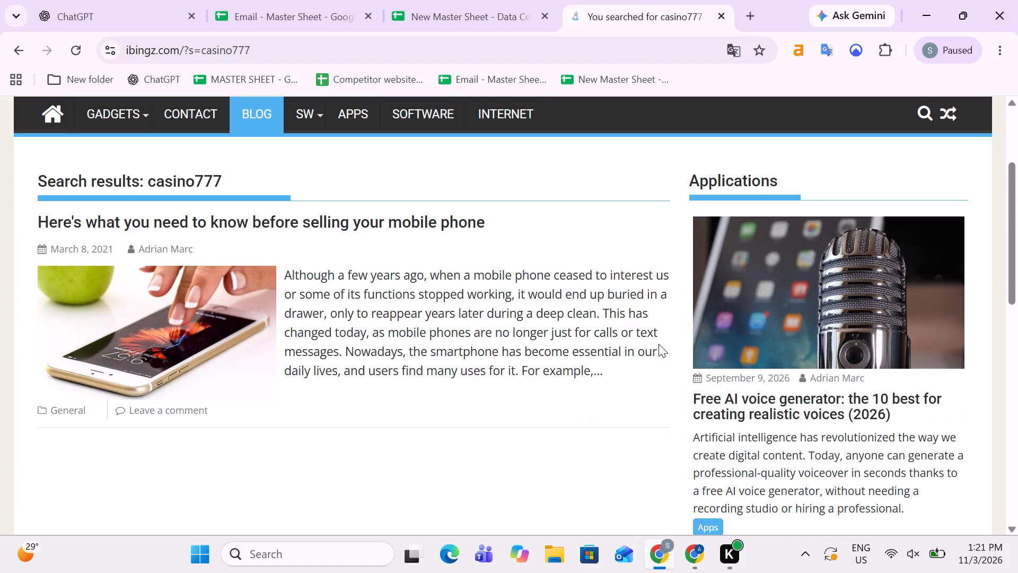
Close the ibingz.com site, find ibingz.com in the New Master Sheet and check its Price and Casino Price.
click(724, 15)
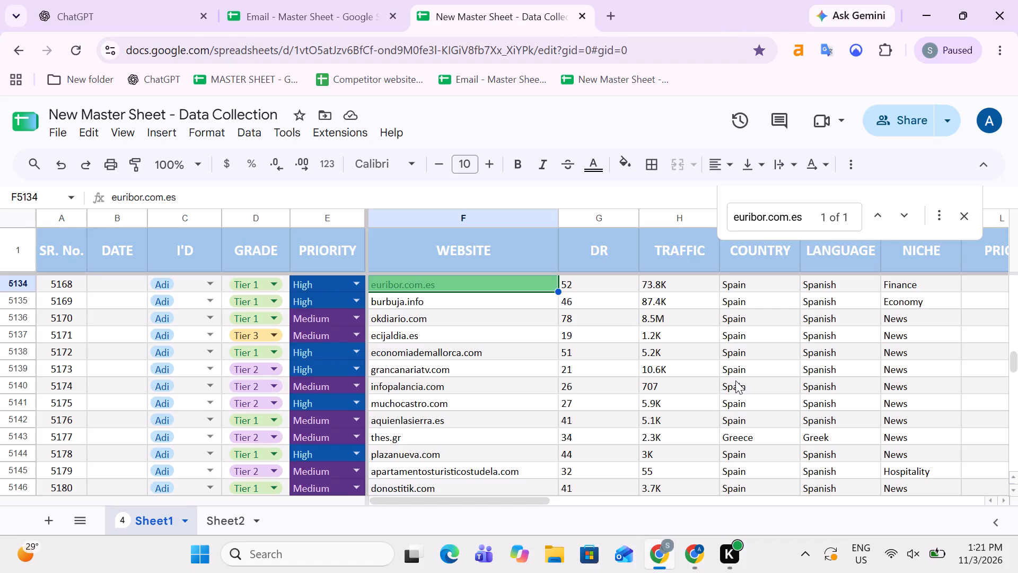
triple_click(765, 213)
key(ctrl+v)
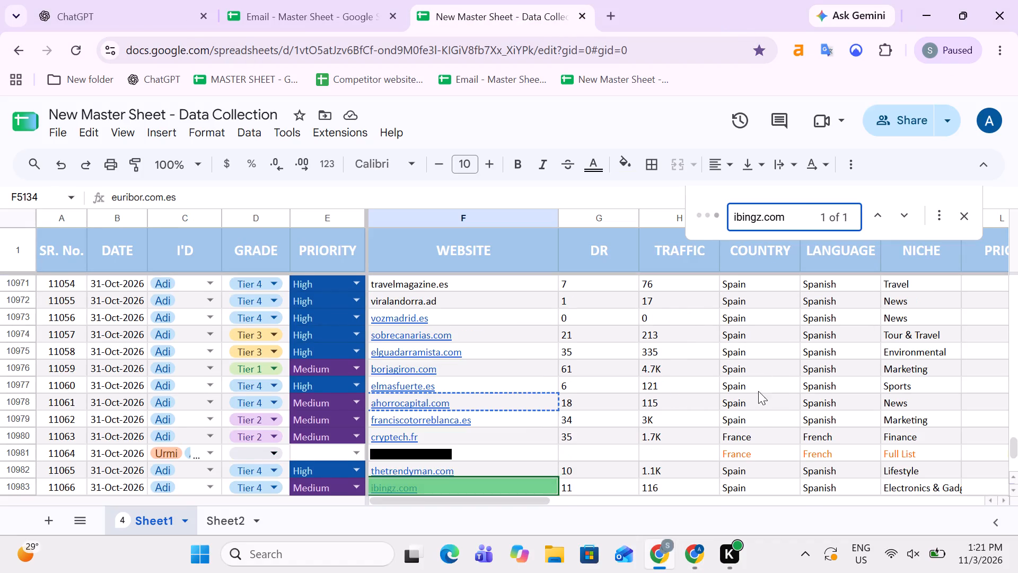
scroll(754, 402, down, 1)
click(621, 398)
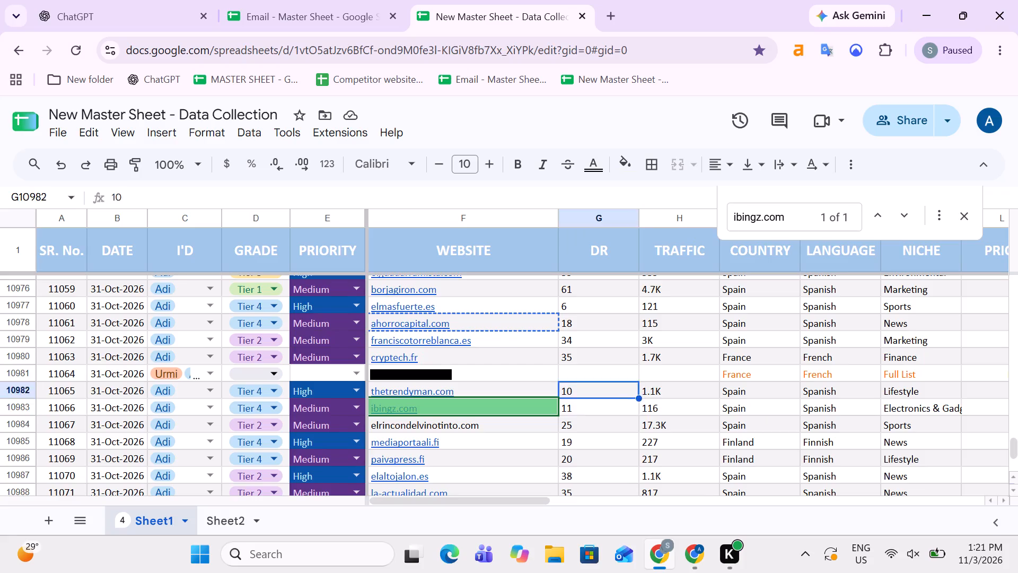
key(Down)
key(Right)
key(Right)
key(Right)
key(Right)
key(Right)
key(Right)
key(Right)
key(Right)
key(Left)
key(Left)
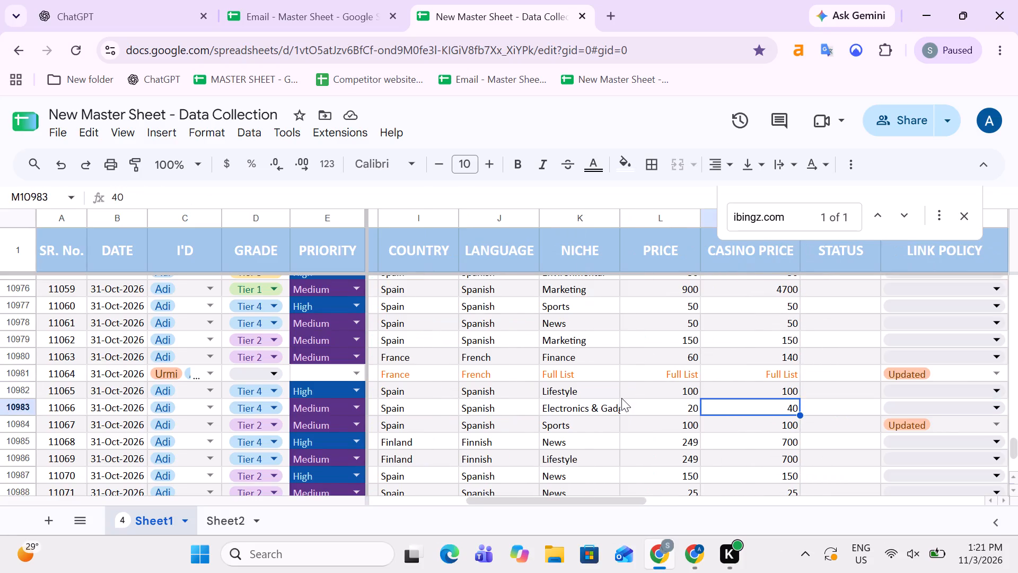
key(Left)
key(alt+Tab)
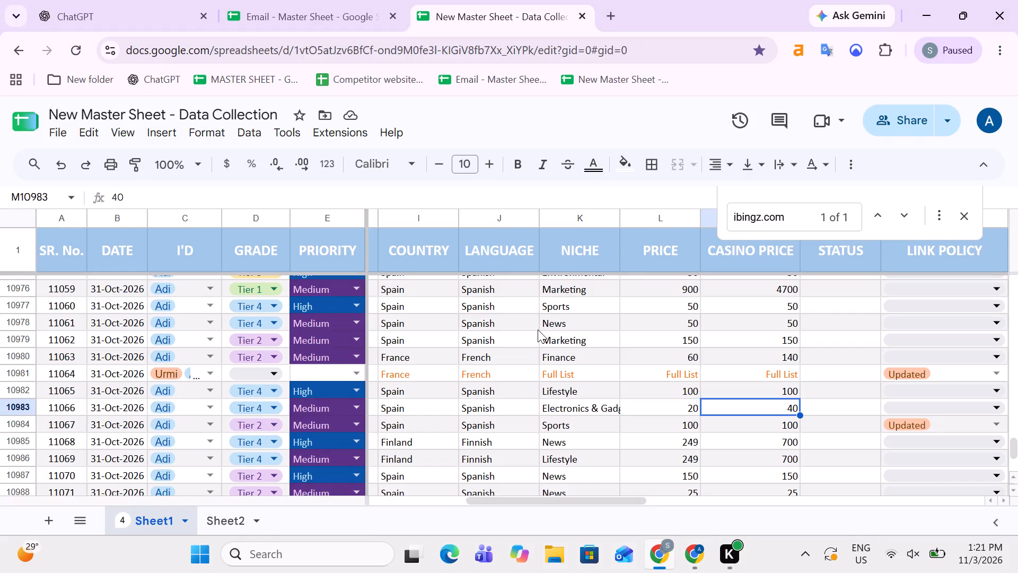
key(alt+Tab)
click(701, 0)
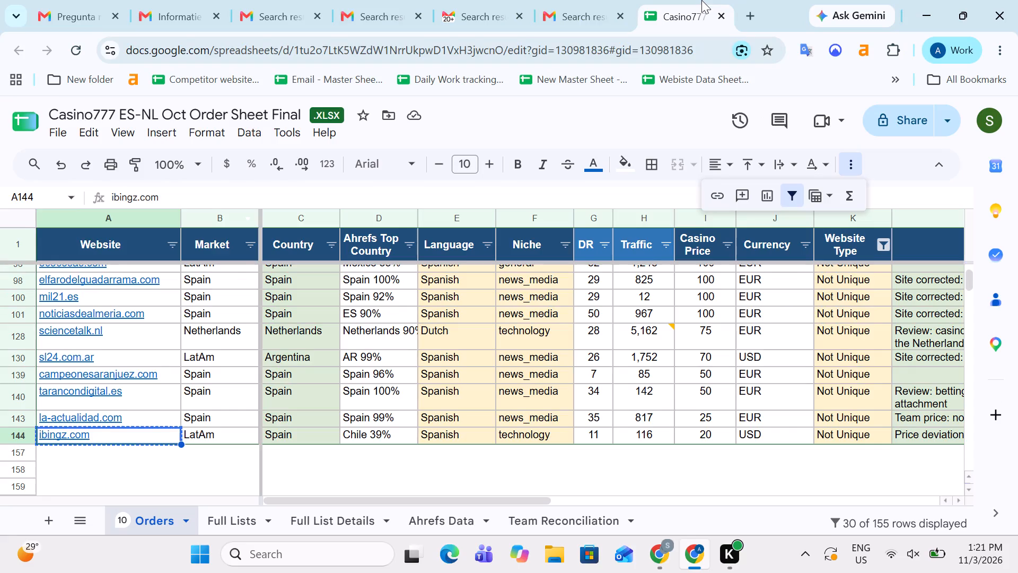
key(Right)
key(Right)
key(Right)
key(Right)
key(Right)
key(Right)
key(Right)
key(Right)
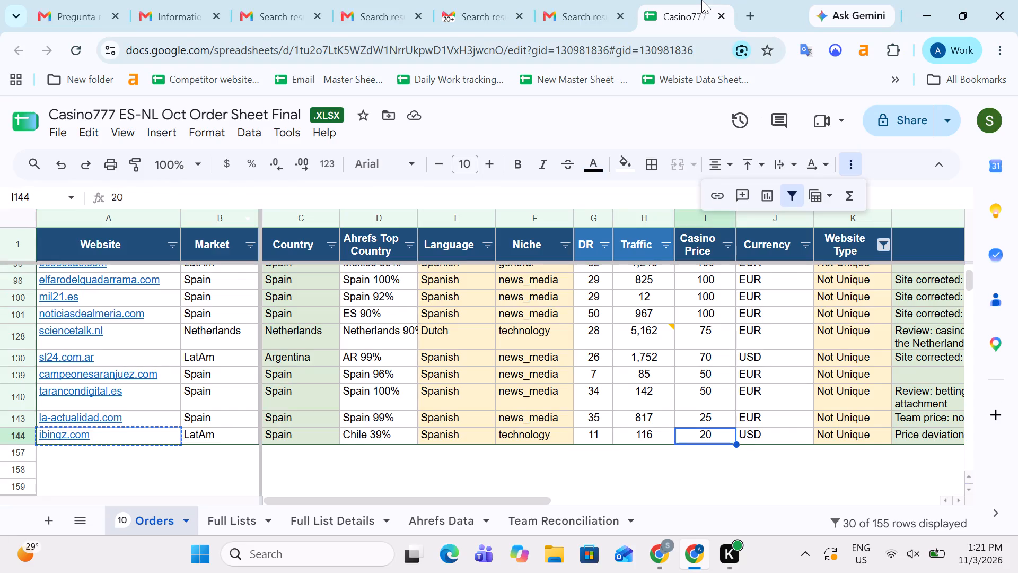
key(Right)
key(Left)
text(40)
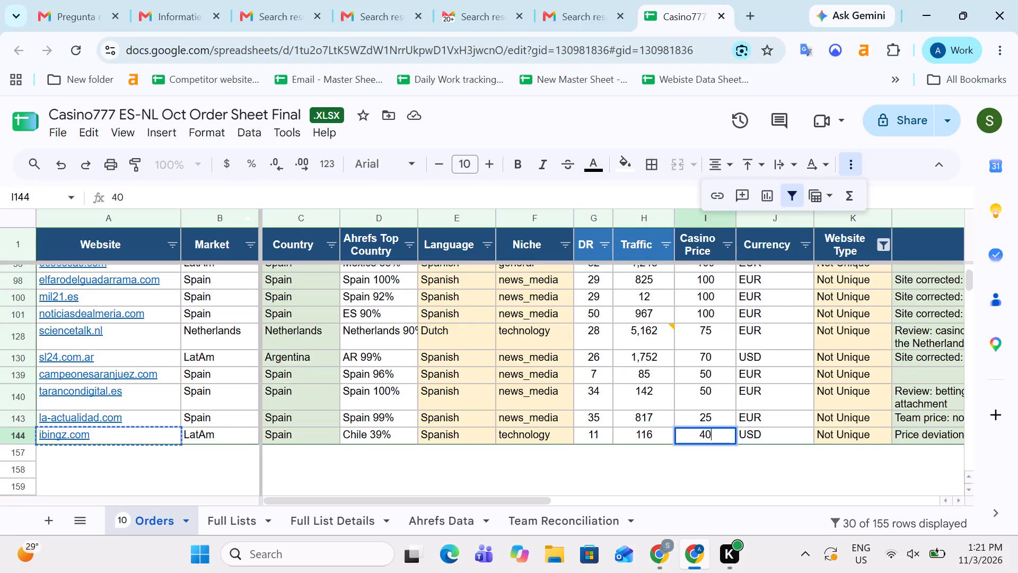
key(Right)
Examine the Remark, Contact and Team entries of ibingz.com and the rows above it, up to sl24.com.ar.
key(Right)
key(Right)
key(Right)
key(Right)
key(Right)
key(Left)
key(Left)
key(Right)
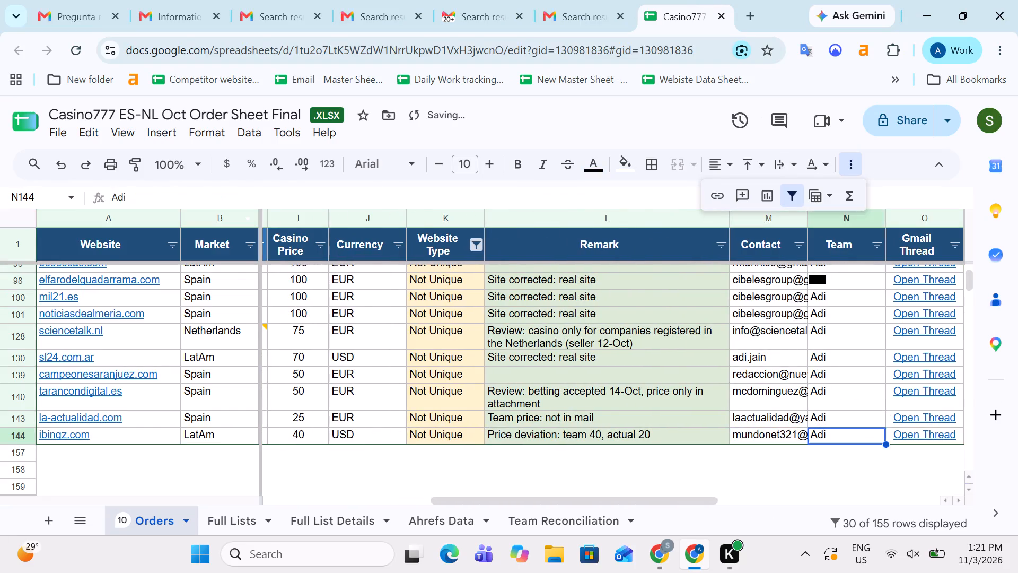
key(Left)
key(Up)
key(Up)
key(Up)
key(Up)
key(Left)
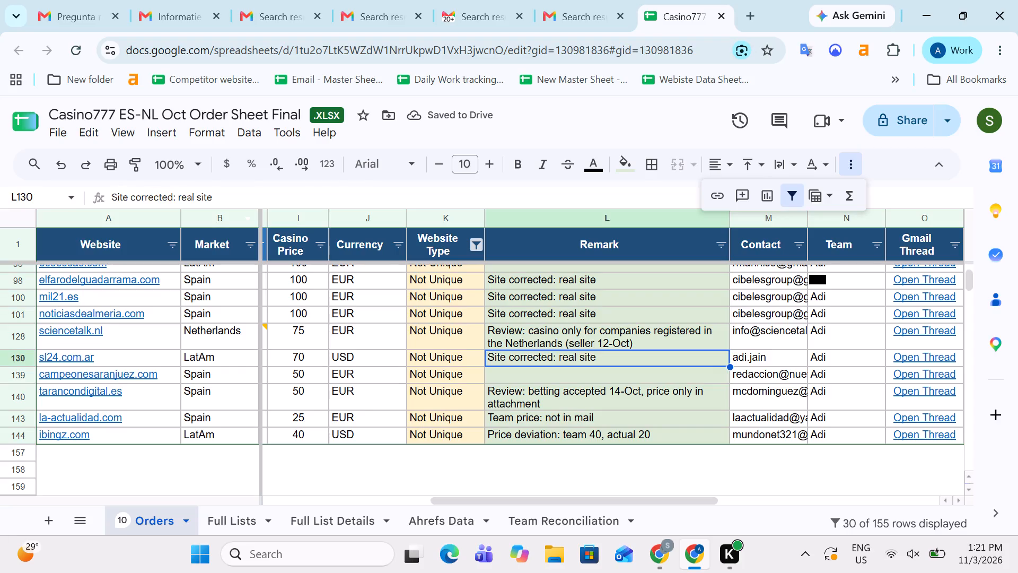
Delete the price deviation remark from the ibingz.com row in the order sheet.
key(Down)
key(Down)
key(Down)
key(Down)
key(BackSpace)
Review the Remark column from the la-actualidad.com row up to the dalealplay.es row for entries needing attention.
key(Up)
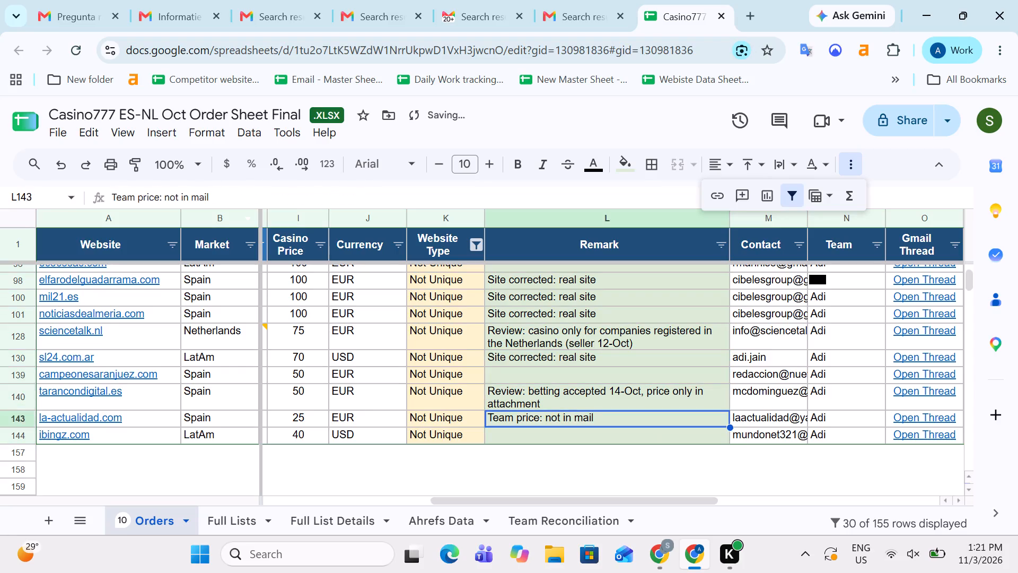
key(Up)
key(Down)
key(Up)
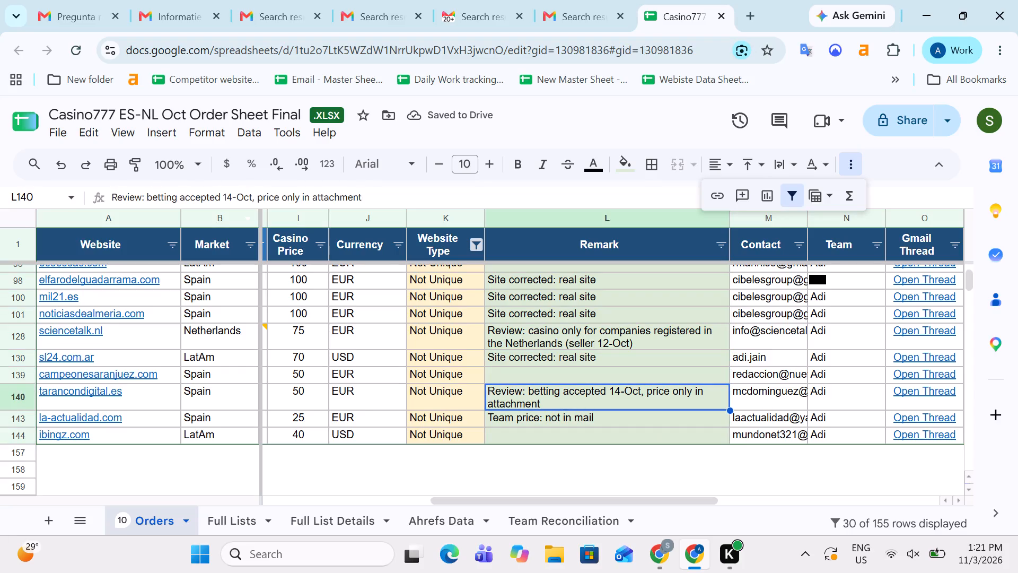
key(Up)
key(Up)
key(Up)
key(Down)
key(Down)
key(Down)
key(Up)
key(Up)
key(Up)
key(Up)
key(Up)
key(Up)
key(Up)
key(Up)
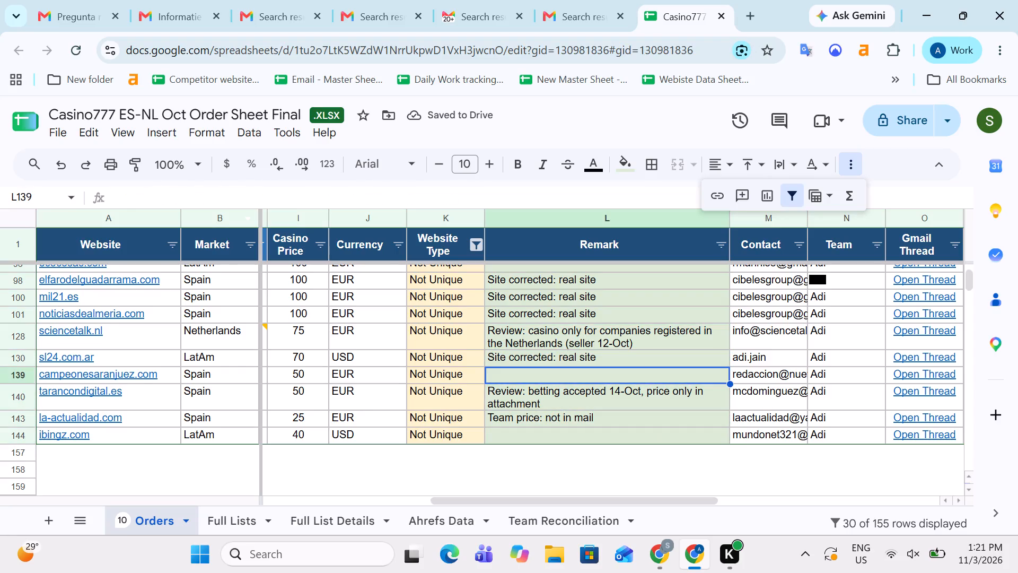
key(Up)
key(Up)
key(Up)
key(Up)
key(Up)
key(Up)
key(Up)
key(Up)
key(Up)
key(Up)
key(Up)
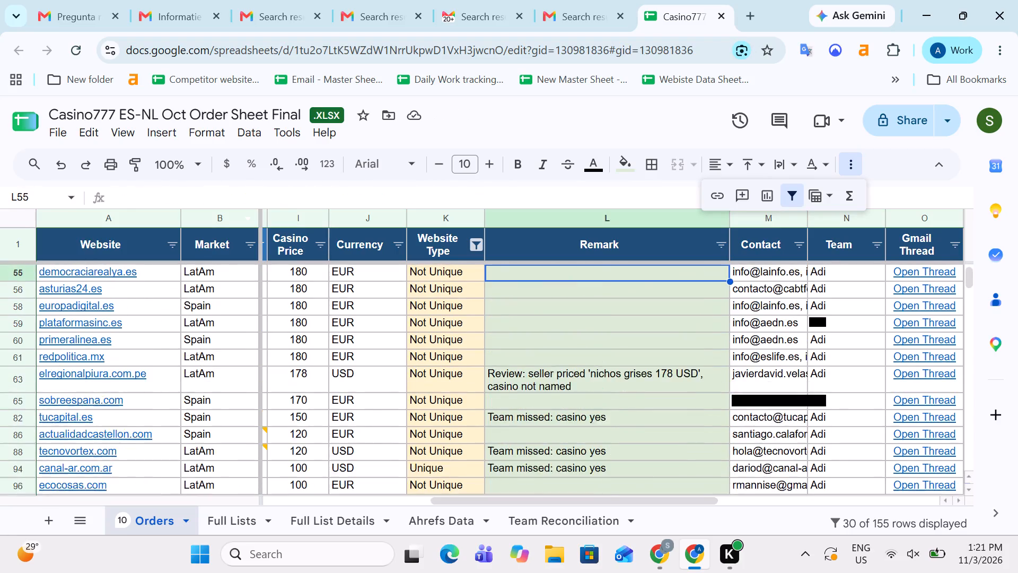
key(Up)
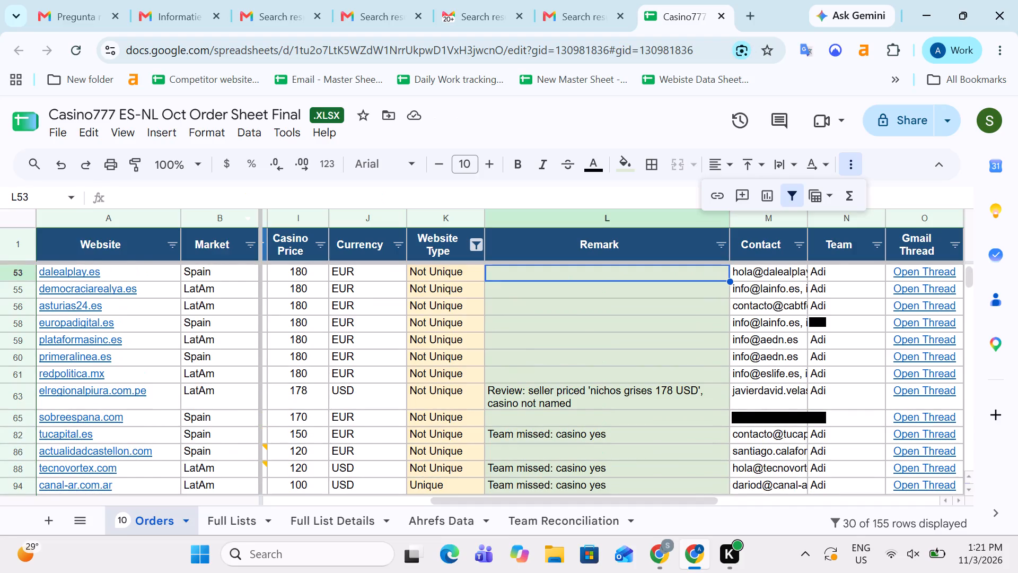
Extend the Website Type filter on the order sheet to show Unique as well as Not Unique rows.
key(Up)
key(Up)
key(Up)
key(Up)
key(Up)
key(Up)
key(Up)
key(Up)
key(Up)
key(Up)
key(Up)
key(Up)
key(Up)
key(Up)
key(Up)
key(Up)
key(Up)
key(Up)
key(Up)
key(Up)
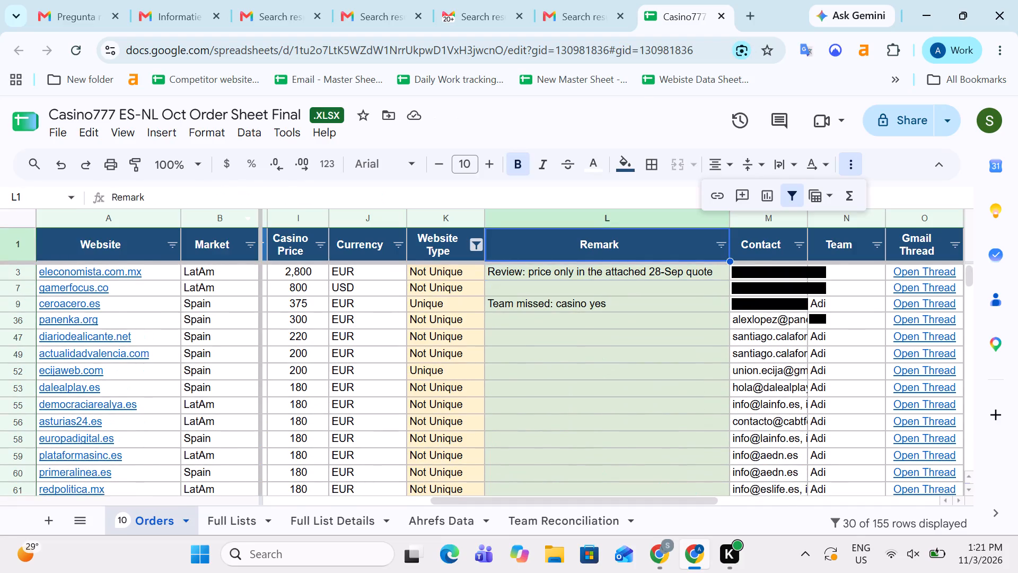
click(477, 241)
scroll(348, 365, down, 2)
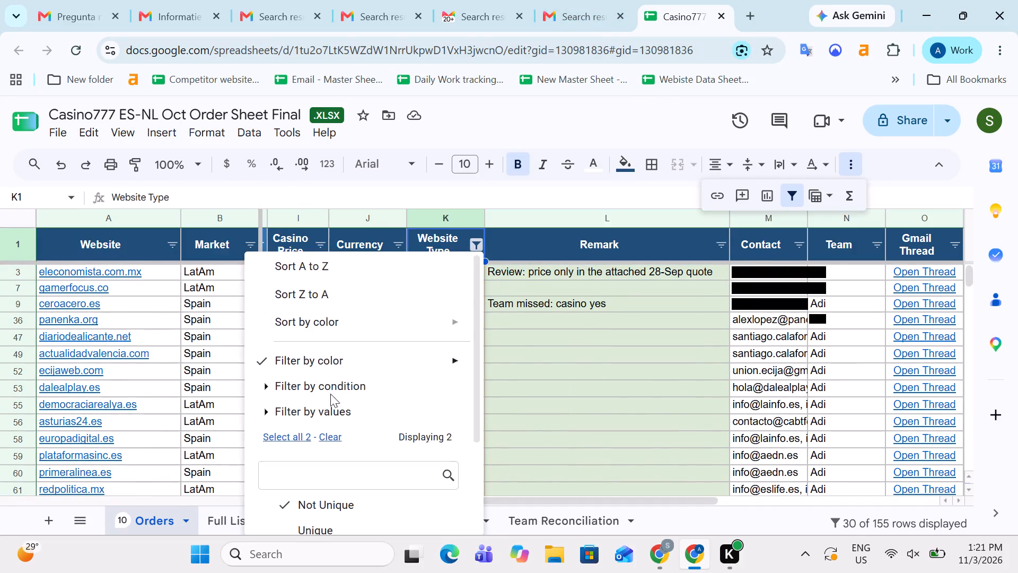
scroll(330, 394, down, 1)
click(294, 308)
click(436, 500)
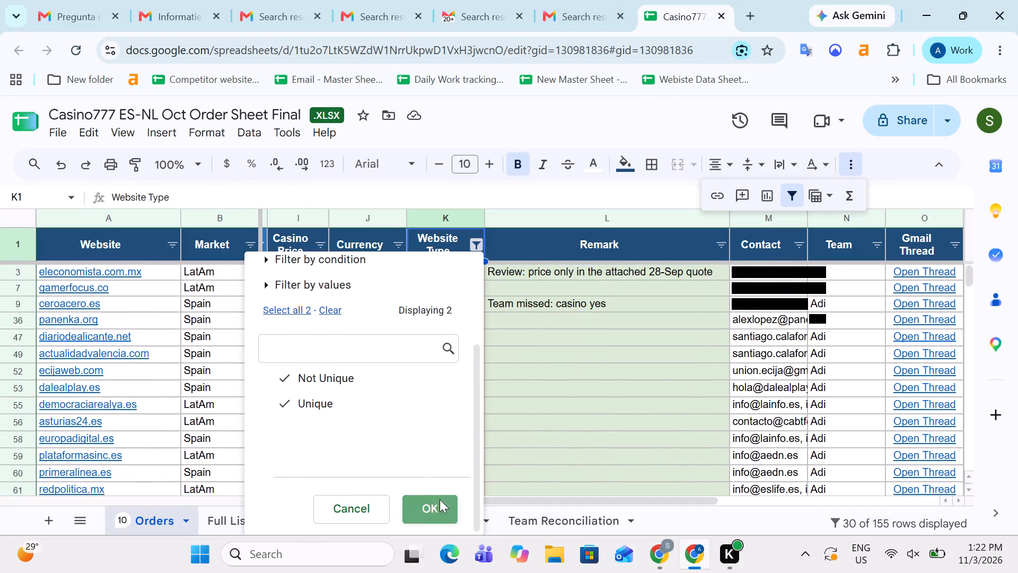
Fill the visible Website Type cells from the eleconomista.com.mx row down to the lookwhatmomfound.info row with light green.
key(Up)
key(Down)
key(Up)
key(Down)
key(ctrl+shift+Down)
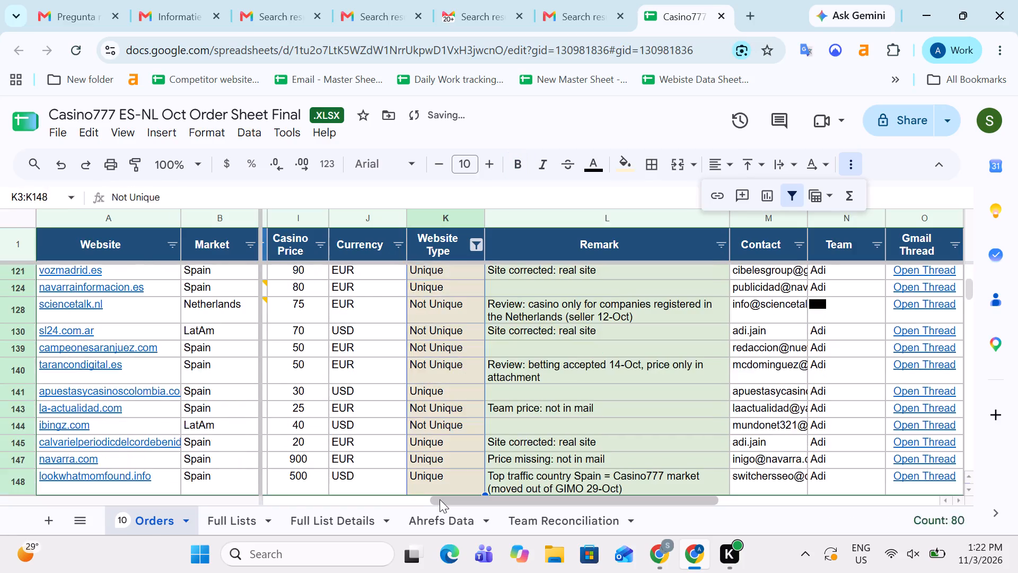
click(627, 163)
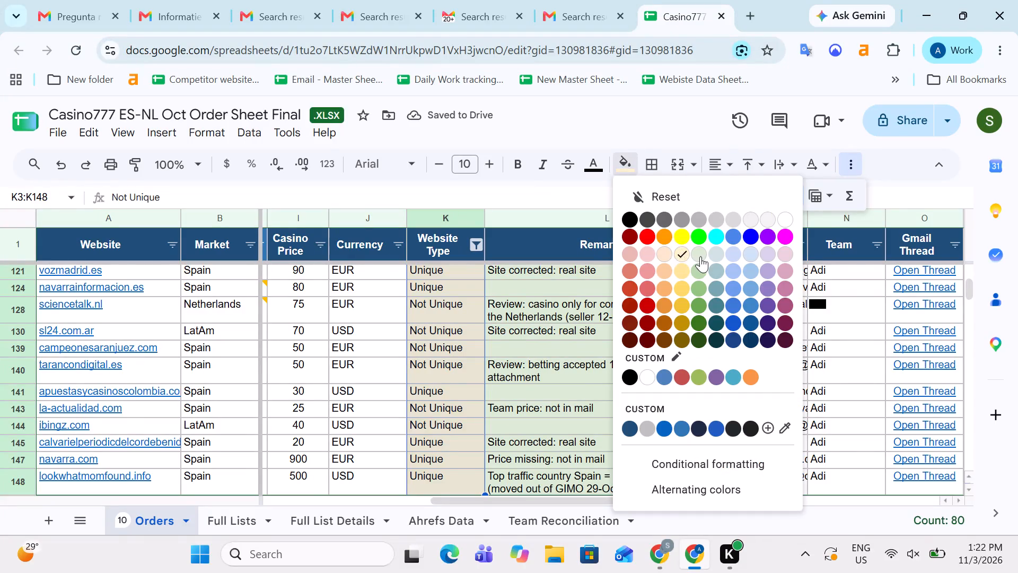
click(700, 256)
key(Up)
key(Down)
key(Up)
key(Up)
key(Down)
Examine the eleconomista.com.mx row from its Remark and Contact entries across to the columns after Gmail Thread.
key(Right)
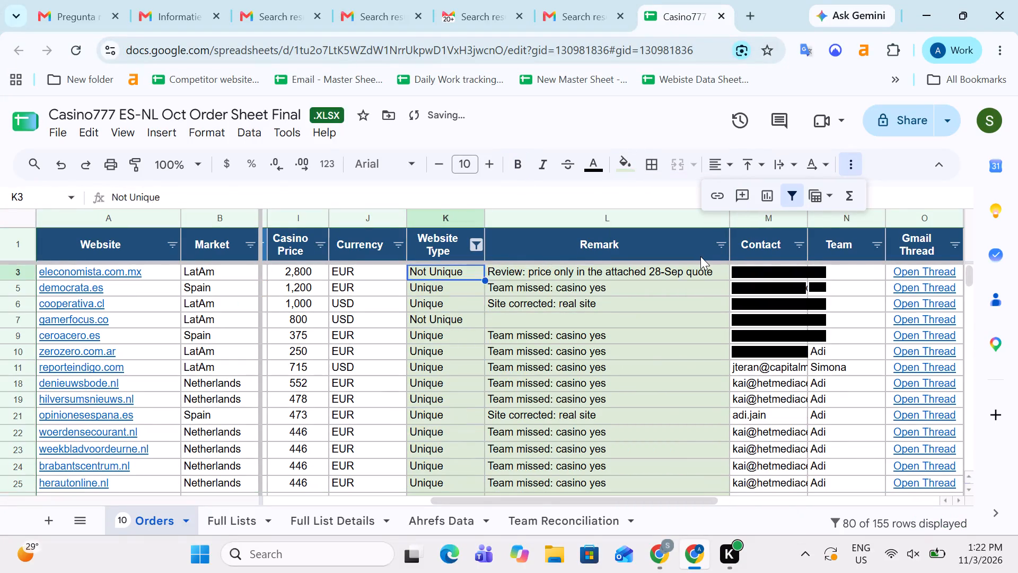
key(Right)
key(Right)
key(Right)
key(Right)
key(Right)
key(Right)
key(Left)
key(Left)
key(Left)
key(Left)
key(Left)
key(Left)
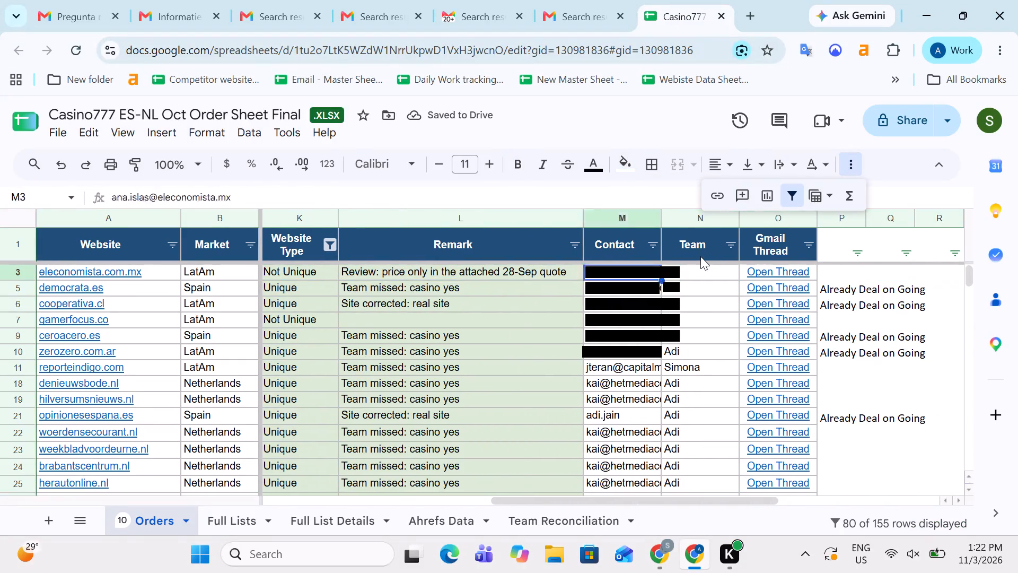
Remove the existing filter from the order sheet and create a fresh one on the header row.
click(0, 246)
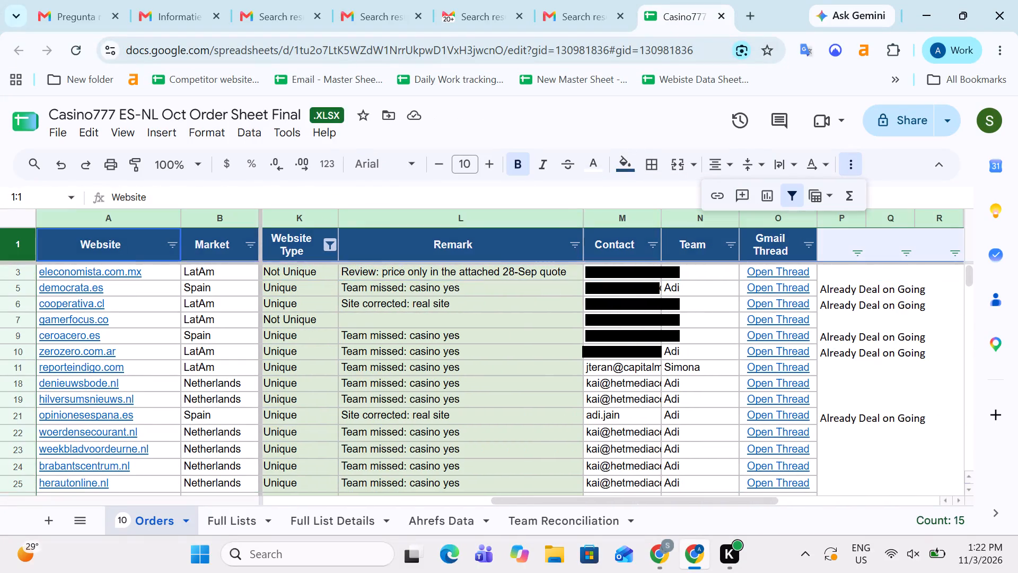
click(795, 189)
click(797, 188)
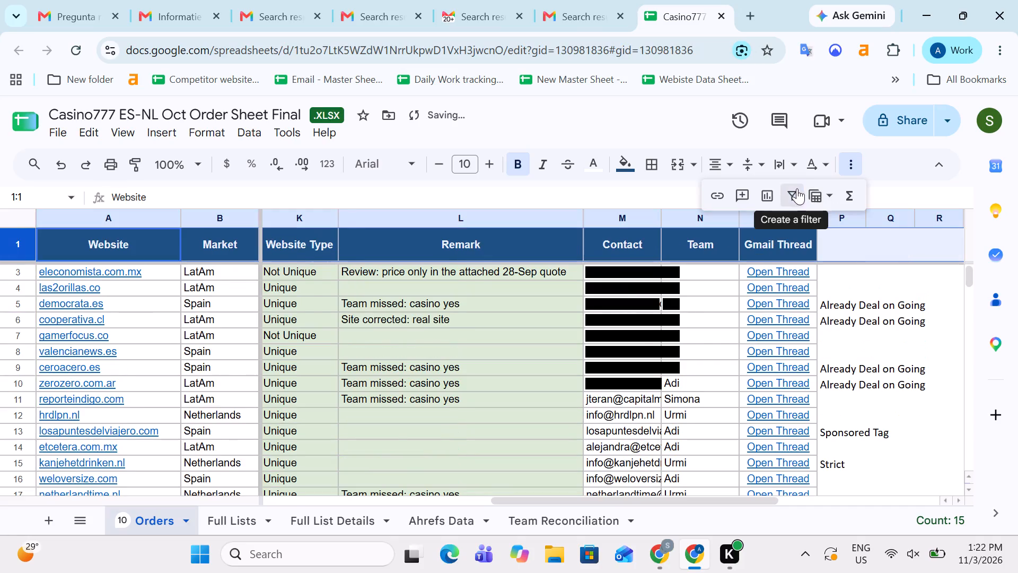
Clear all selected values in the Remark filter and look through the list of available remarks.
click(569, 244)
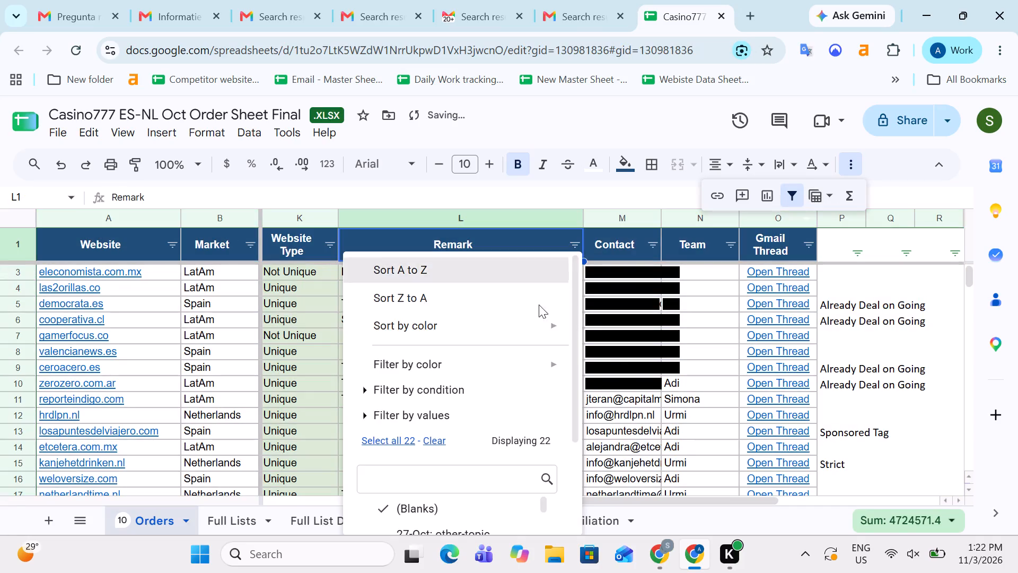
scroll(493, 360, down, 3)
click(436, 309)
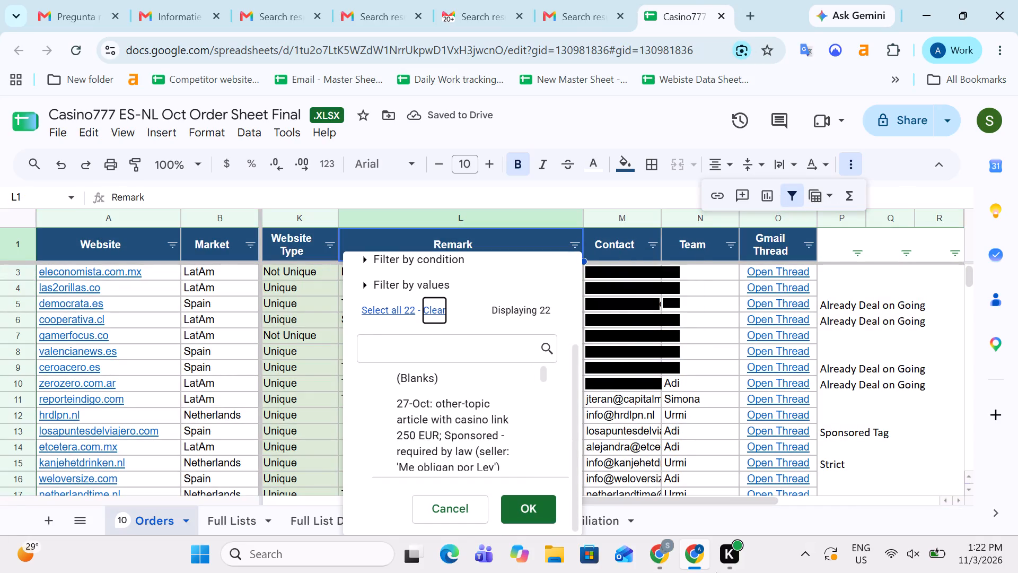
scroll(471, 408, down, 2)
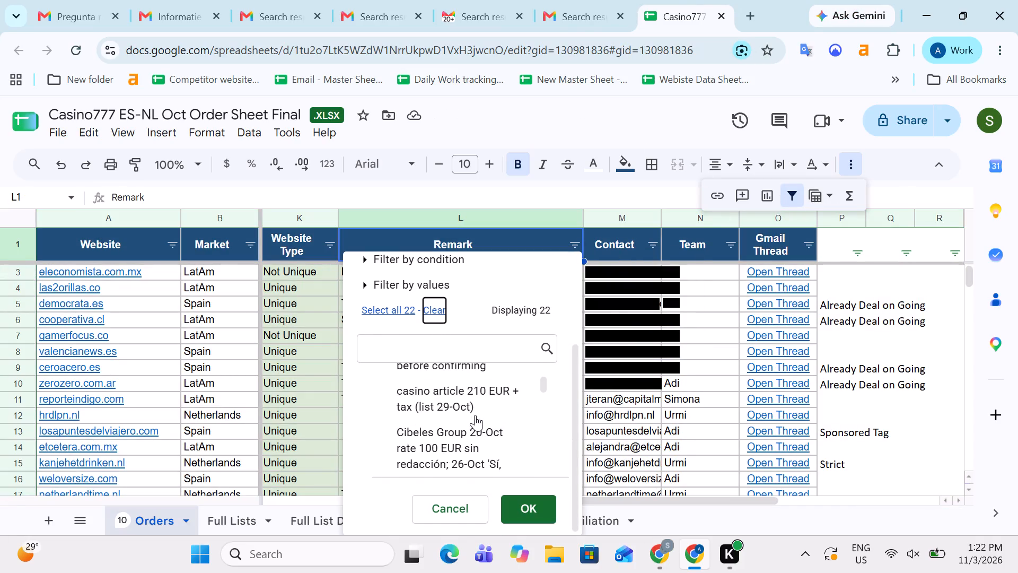
scroll(479, 397, down, 2)
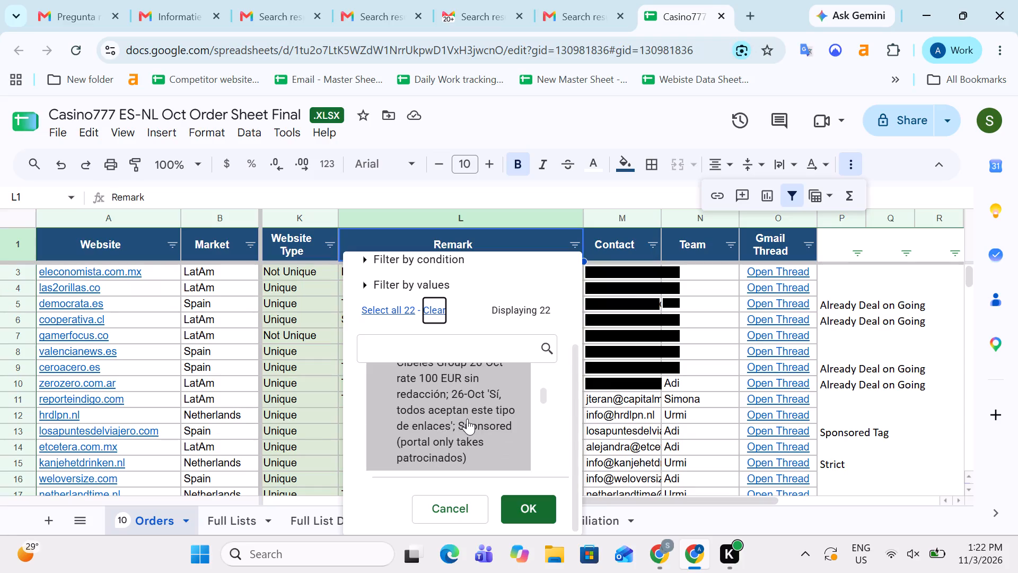
scroll(467, 419, down, 4)
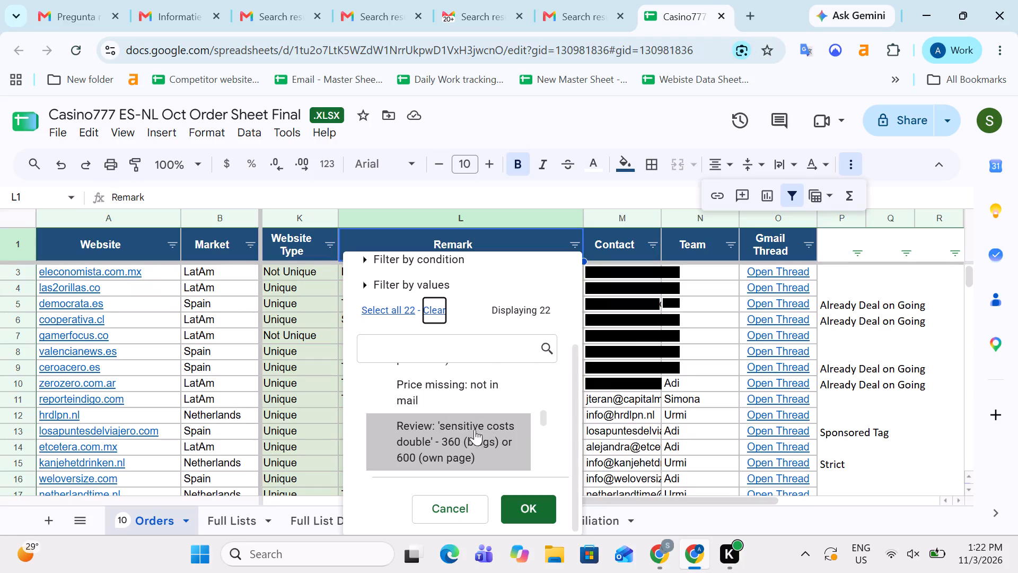
scroll(472, 410, down, 2)
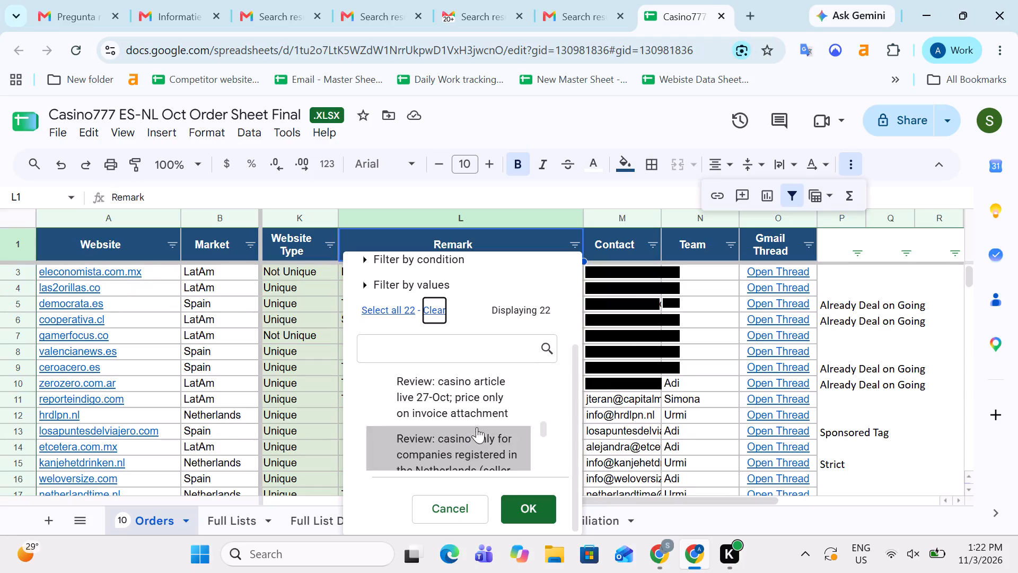
scroll(475, 412, down, 4)
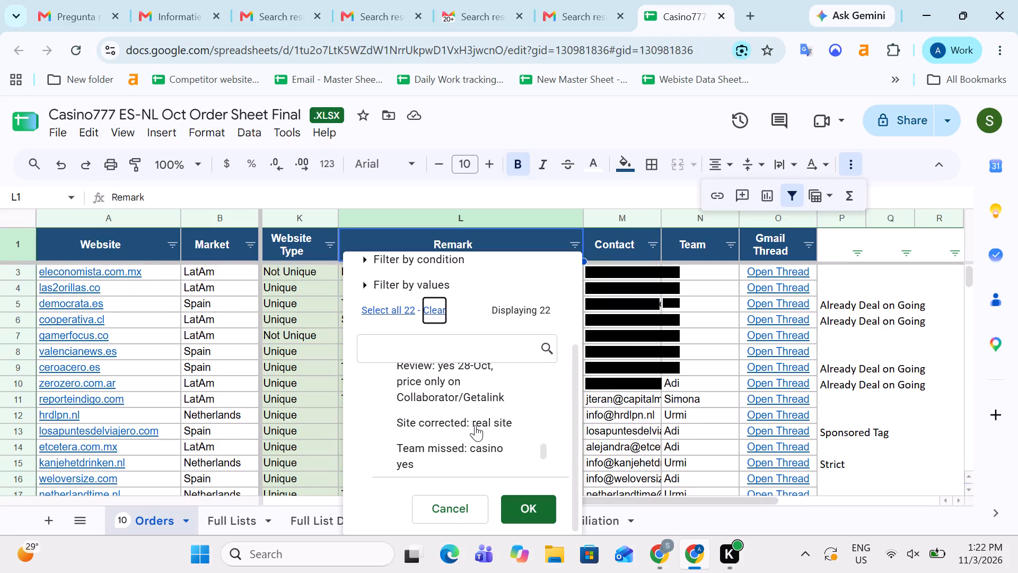
scroll(475, 427, down, 1)
Search the Remark filter values for price and show only rows with the remark "Team price: not in mail".
click(467, 351)
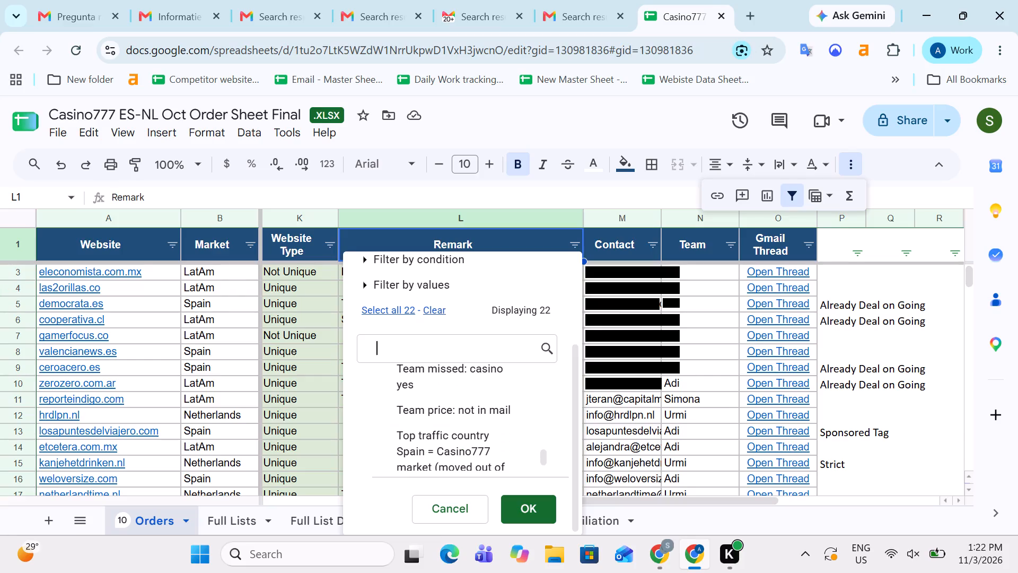
text(price)
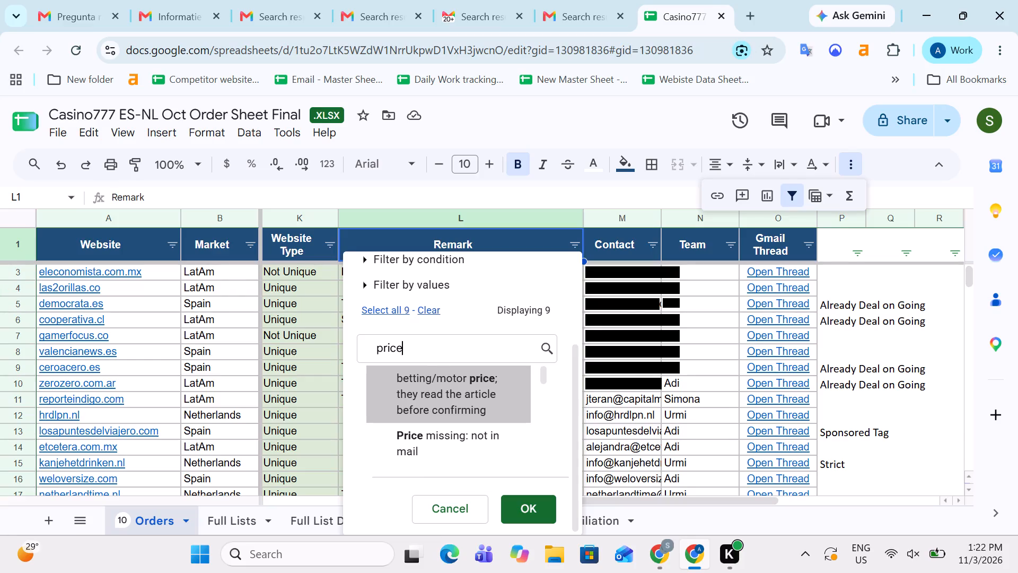
scroll(475, 417, down, 1)
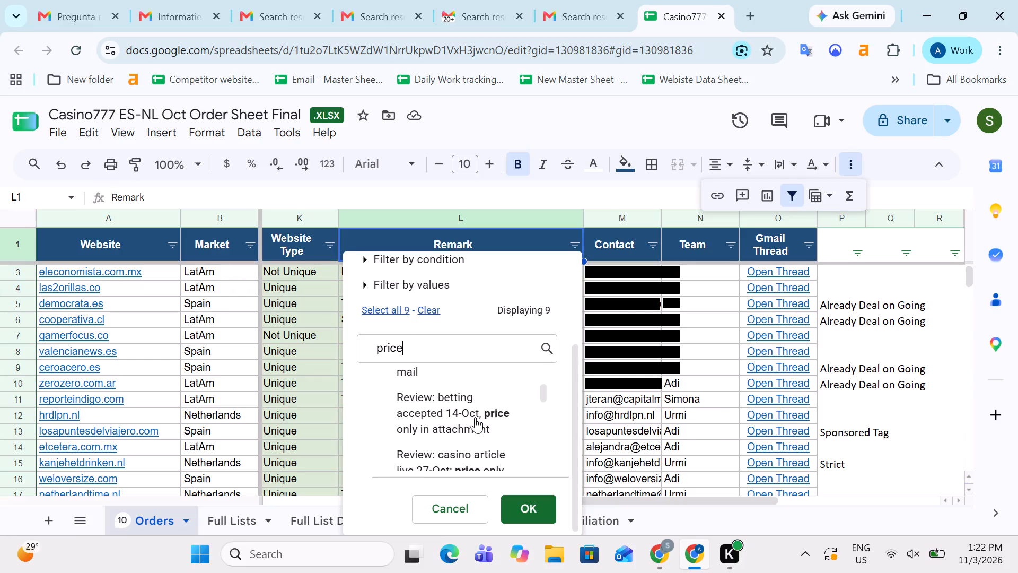
scroll(475, 417, up, 1)
scroll(476, 418, down, 3)
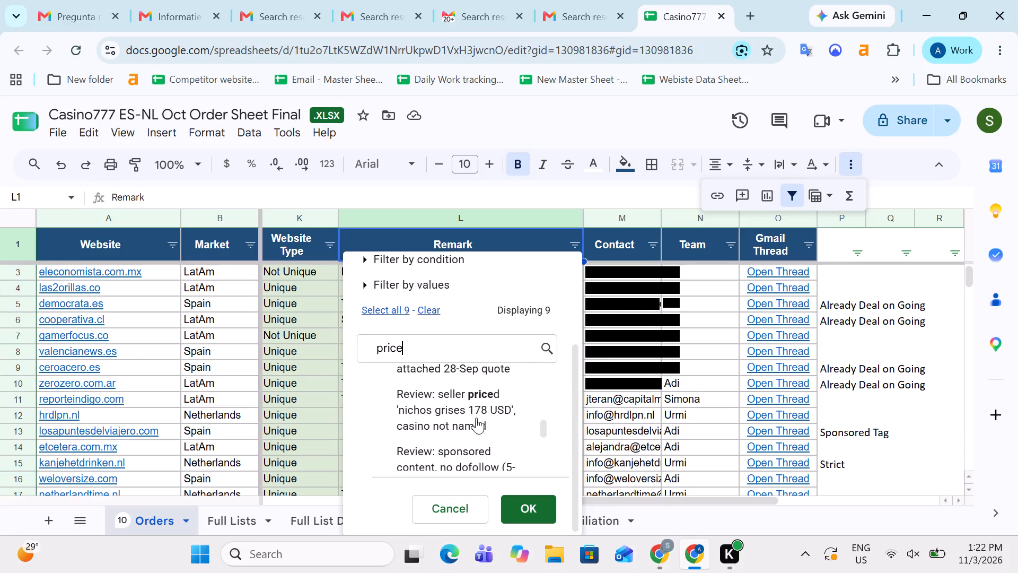
scroll(480, 420, down, 4)
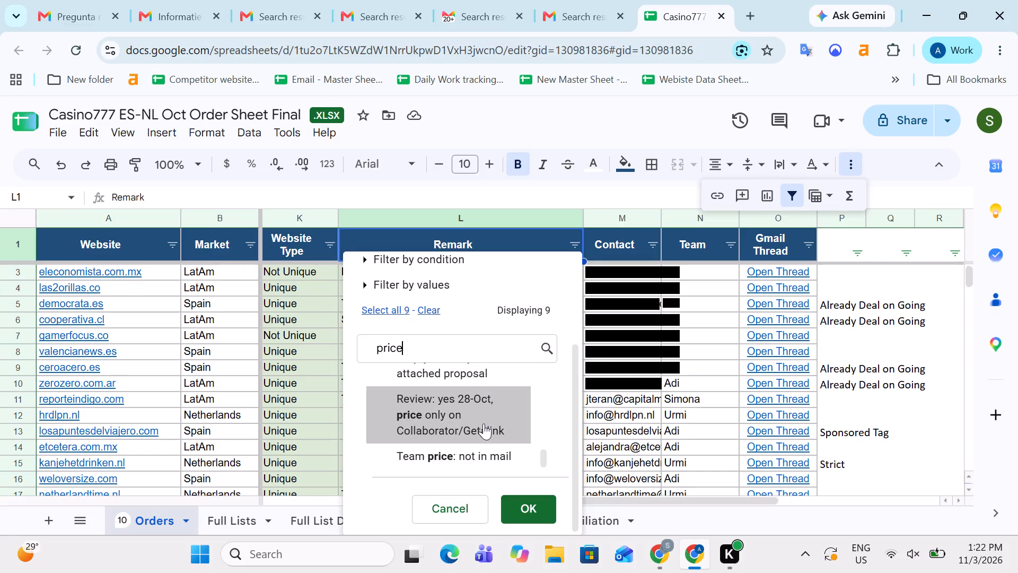
scroll(496, 401, up, 6)
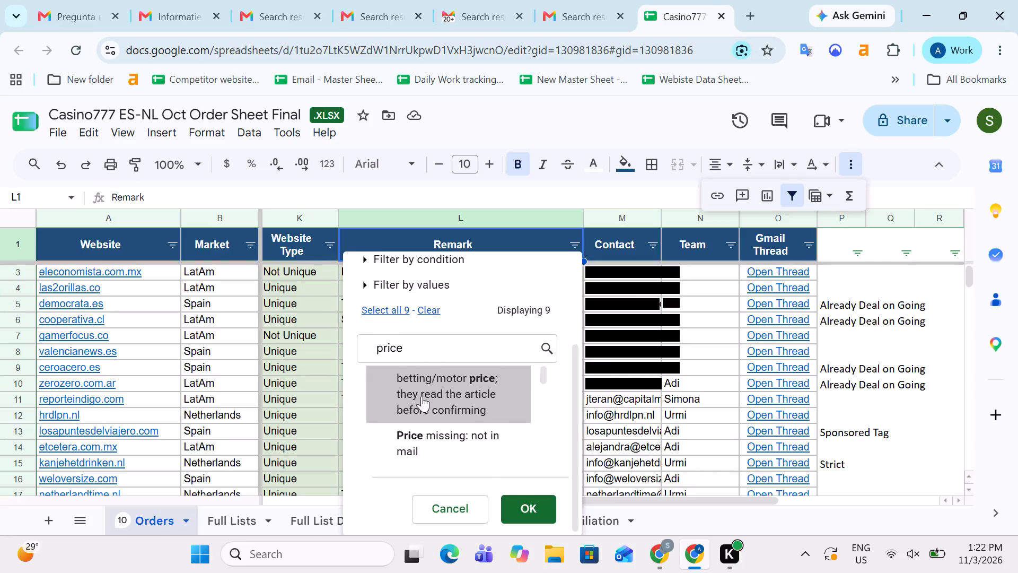
scroll(426, 401, up, 2)
scroll(444, 413, down, 9)
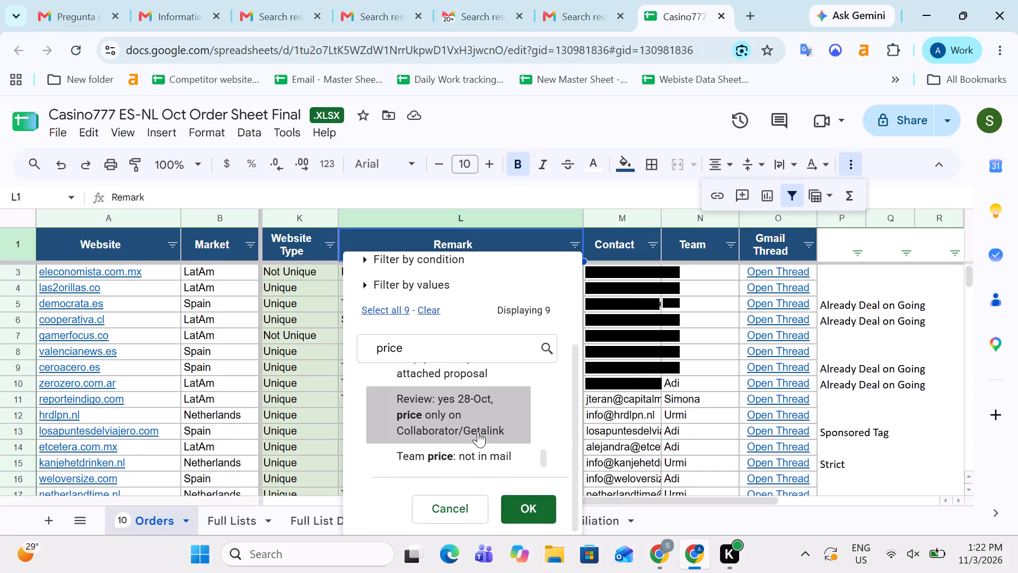
scroll(477, 431, down, 5)
click(455, 455)
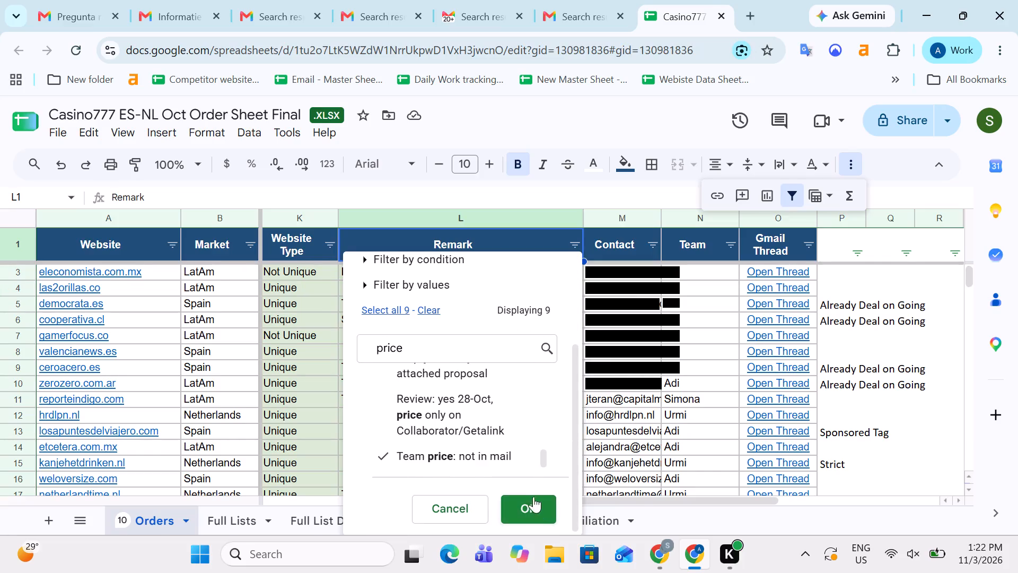
click(535, 509)
Examine the la-actualidad.com row in the order sheet, from its Remark back through the website, country, language and niche details.
click(448, 278)
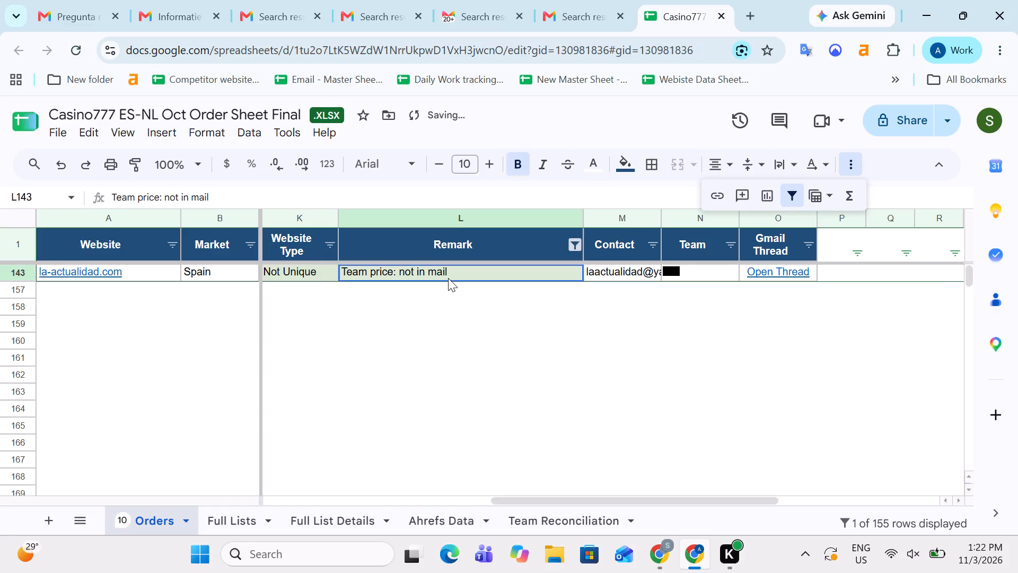
key(Left)
key(Left)
key(Left)
key(Left)
key(Left)
key(Left)
key(Left)
key(Left)
key(Left)
key(Left)
key(Left)
key(Left)
key(Left)
key(Left)
key(Left)
key(Left)
key(Left)
key(Right)
key(Right)
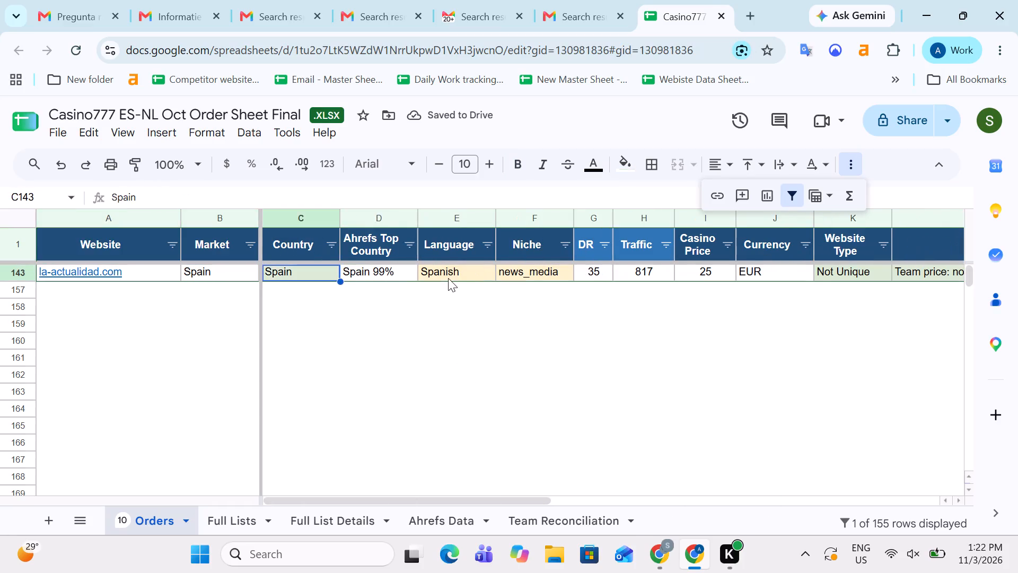
key(Right)
key(Right)
key(Right)
Copy the la-actualidad.com domain from the order sheet and search for it in the New Master Sheet.
key(Left)
key(Left)
key(Left)
key(Left)
key(Left)
key(Left)
key(Left)
key(Left)
key(Left)
key(Left)
key(Left)
key(Left)
key(Left)
key(ctrl+c)
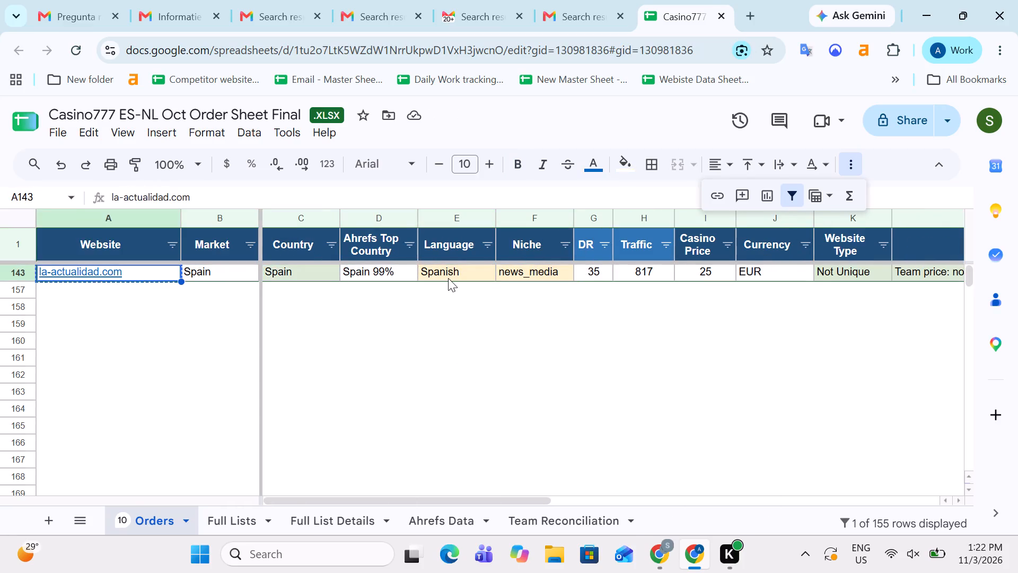
key(alt+Tab)
triple_click(780, 215)
key(ctrl+v)
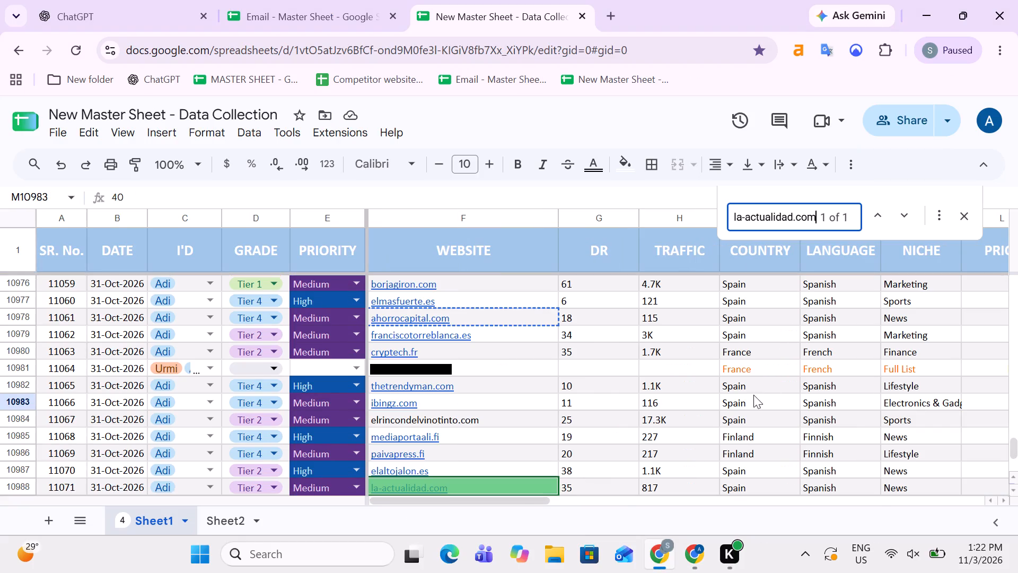
Check the la-actualidad.com row in the New Master Sheet, looking at its price and the neighbouring columns.
click(707, 481)
key(Right)
key(Right)
key(Right)
key(Right)
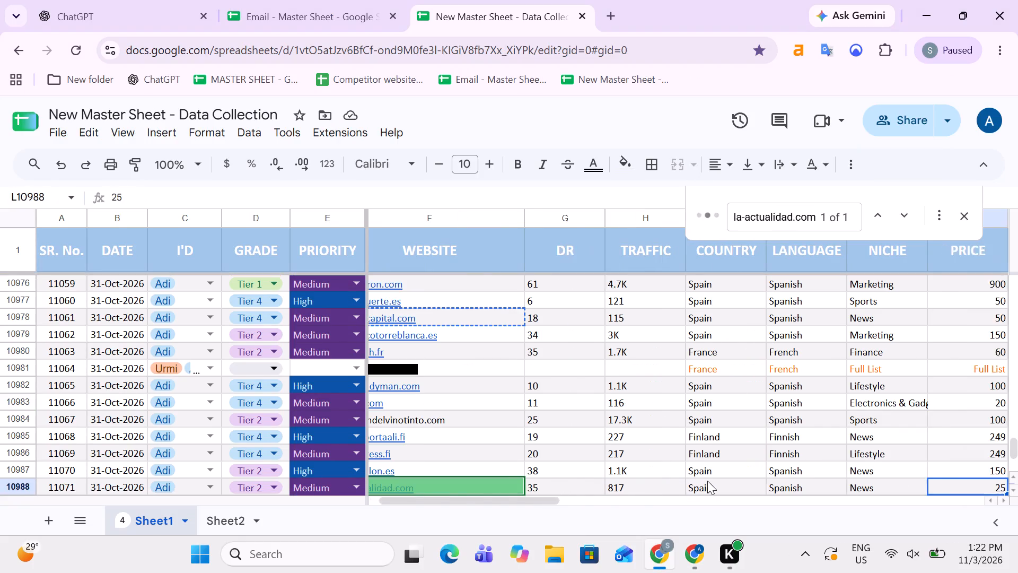
key(Right)
key(Right)
key(Right)
key(Right)
key(Left)
key(Left)
key(Left)
key(Left)
key(Left)
key(Left)
key(Left)
key(Left)
key(Left)
key(Left)
key(Left)
key(Left)
key(Left)
key(Left)
key(Left)
key(Left)
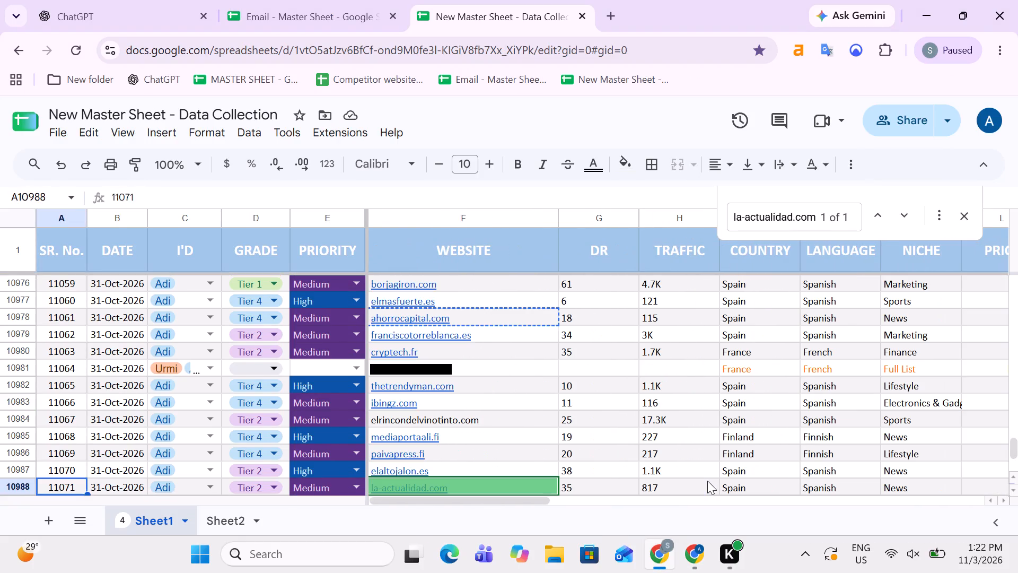
Switch back to the Casino777 order sheet and clear the Remark of la-actualidad.com.
key(alt+Tab)
key(Right)
key(Right)
key(Right)
key(Right)
key(Right)
key(Right)
key(Right)
key(Right)
key(Right)
key(Right)
key(Right)
key(Right)
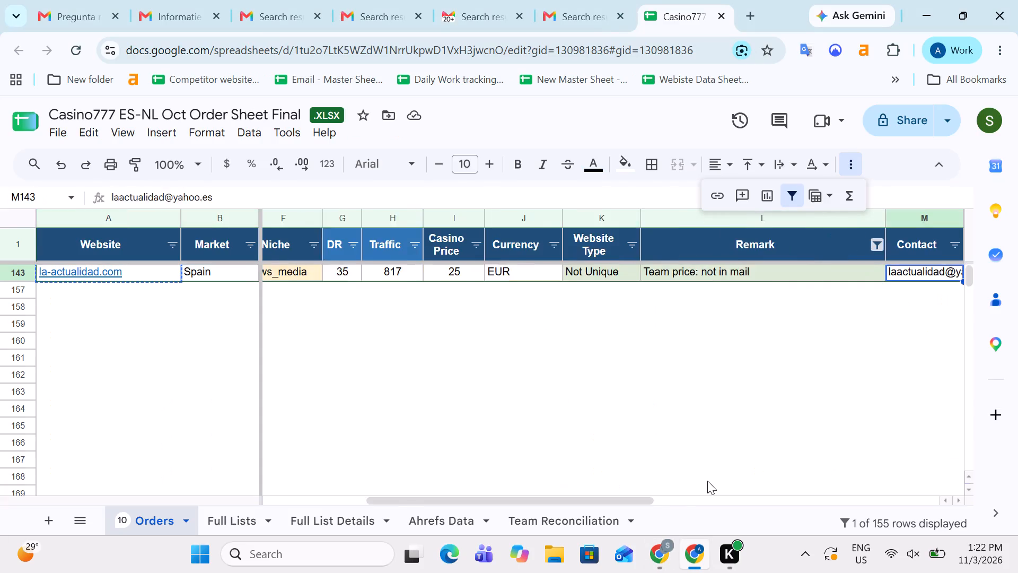
key(Right)
key(Left)
key(Left)
key(BackSpace)
key(Right)
key(Left)
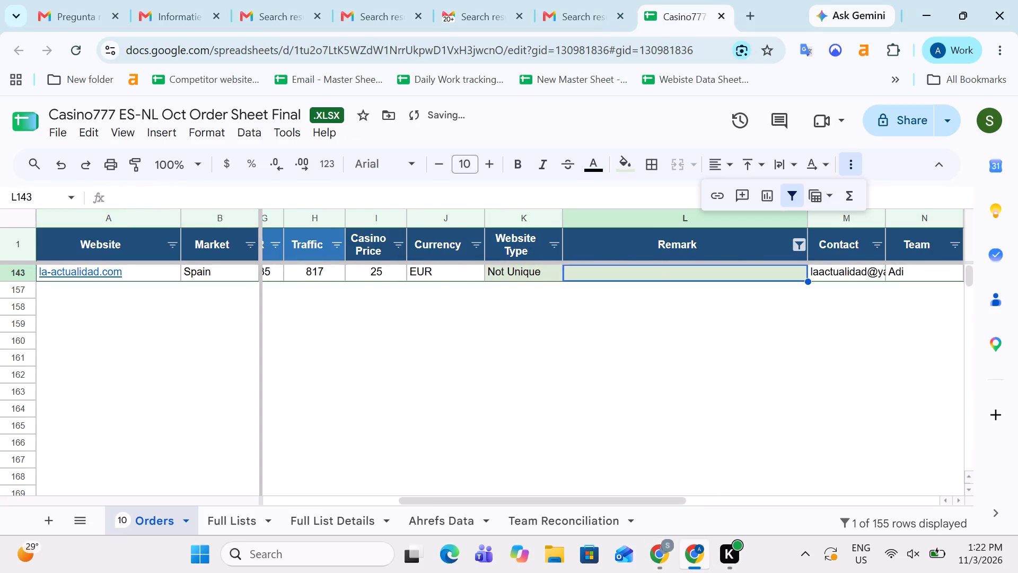
Remove the filter from the Orders sheet.
click(793, 193)
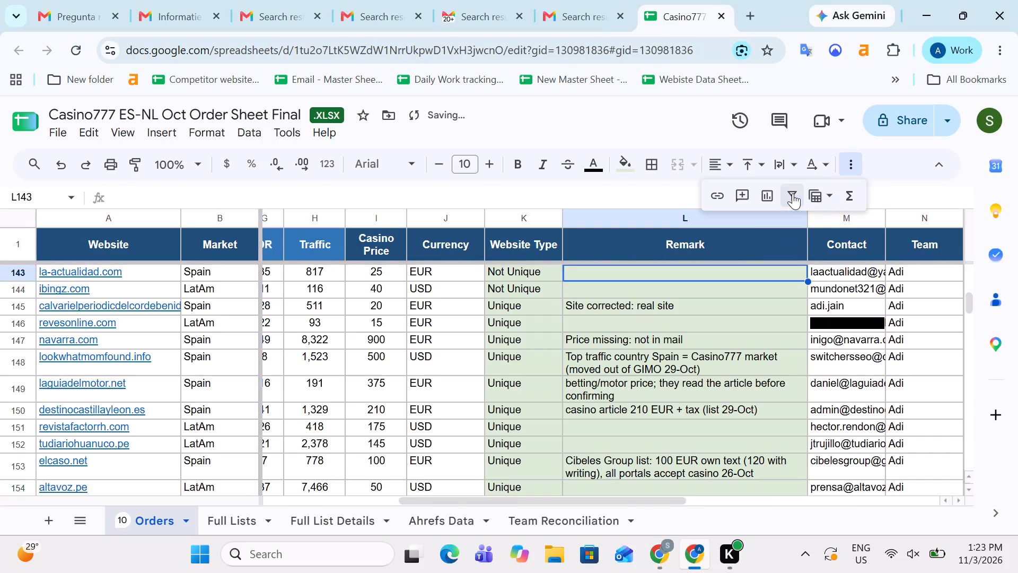
Review the first order rows, from their Remark across to the unlabelled notes column beside Gmail Thread.
scroll(574, 371, up, 20)
scroll(574, 371, up, 14)
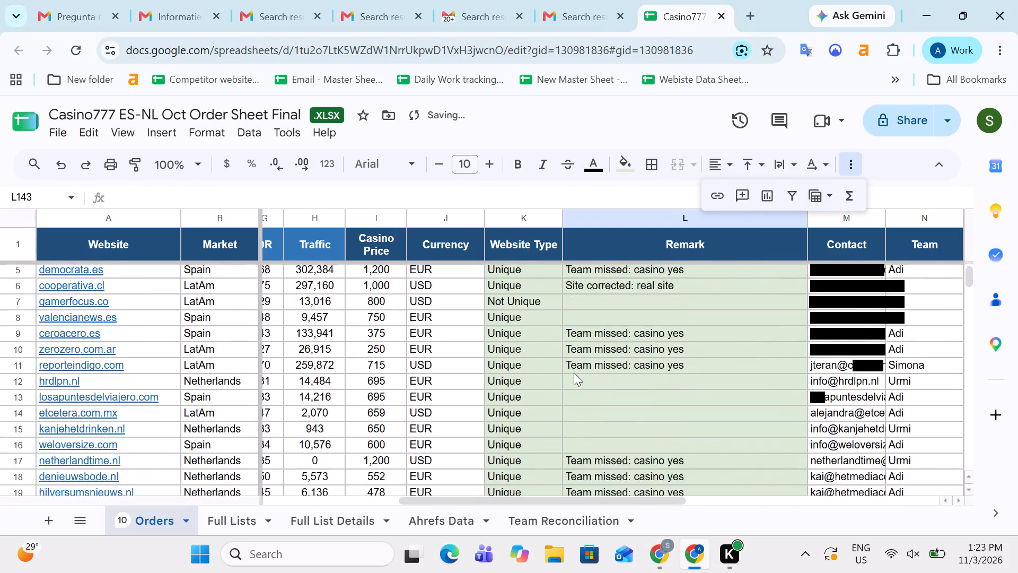
scroll(574, 372, up, 11)
click(649, 326)
key(Up)
key(Up)
key(Up)
key(Up)
key(Up)
key(Up)
key(Up)
key(Up)
key(Up)
key(Up)
key(Up)
key(Up)
key(Up)
key(Up)
key(Up)
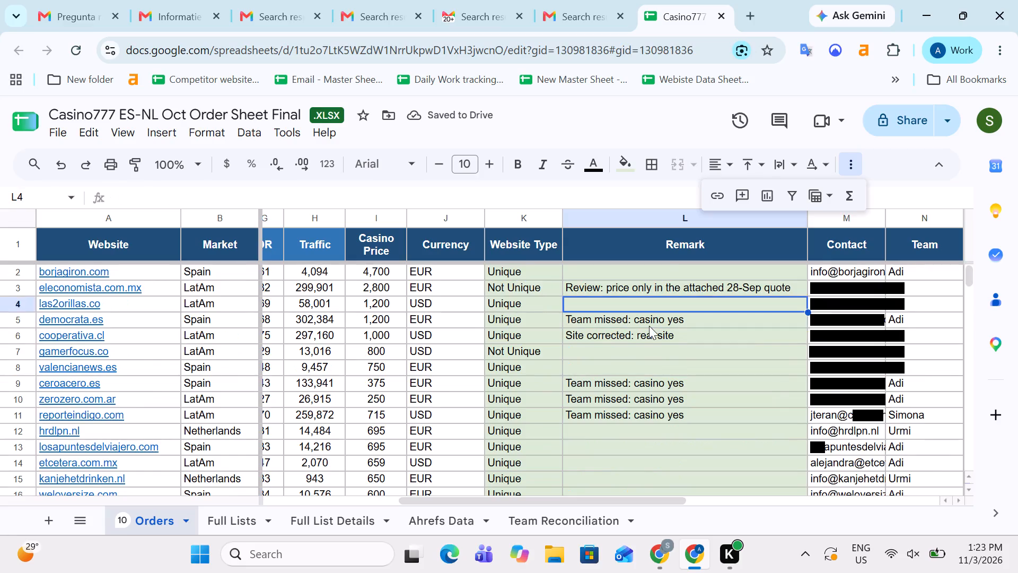
key(Down)
key(Right)
key(Right)
key(Right)
key(Right)
key(Right)
key(Right)
key(Right)
key(Right)
key(Right)
key(Right)
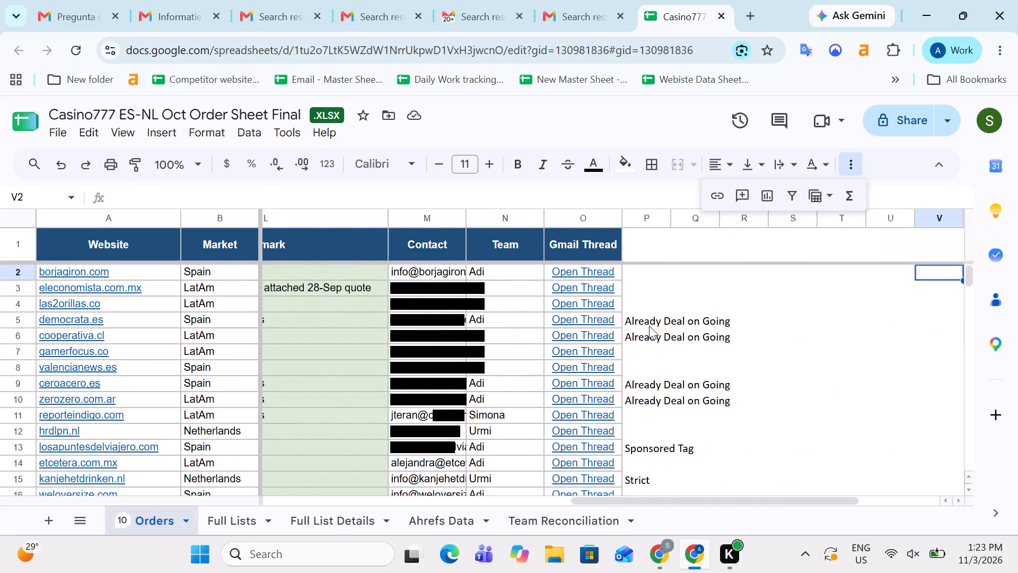
key(Left)
key(Left)
key(Left)
key(Up)
key(Up)
key(Left)
key(Up)
key(Left)
key(Down)
key(Left)
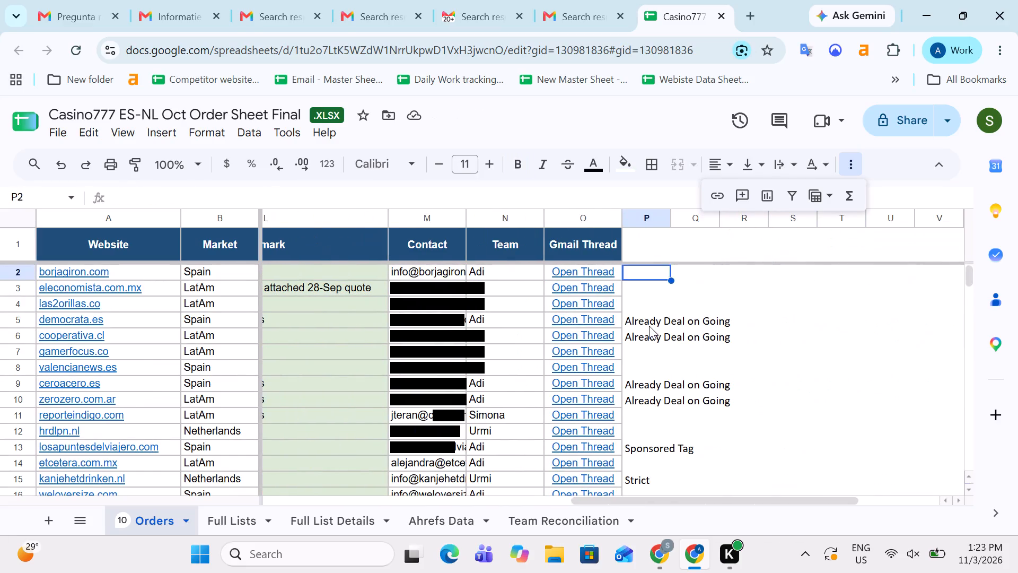
key(Up)
key(Up)
key(Down)
key(ctrl+shift+Down)
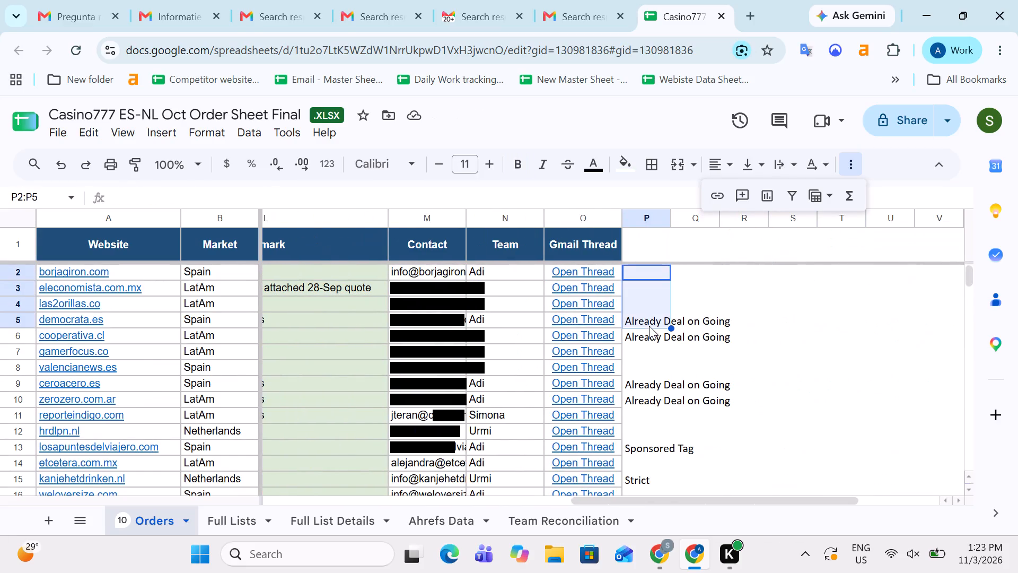
key(Down)
key(Down)
Close the find bar in the New Master Sheet and return to the order sheet.
key(alt+Tab)
key(Up)
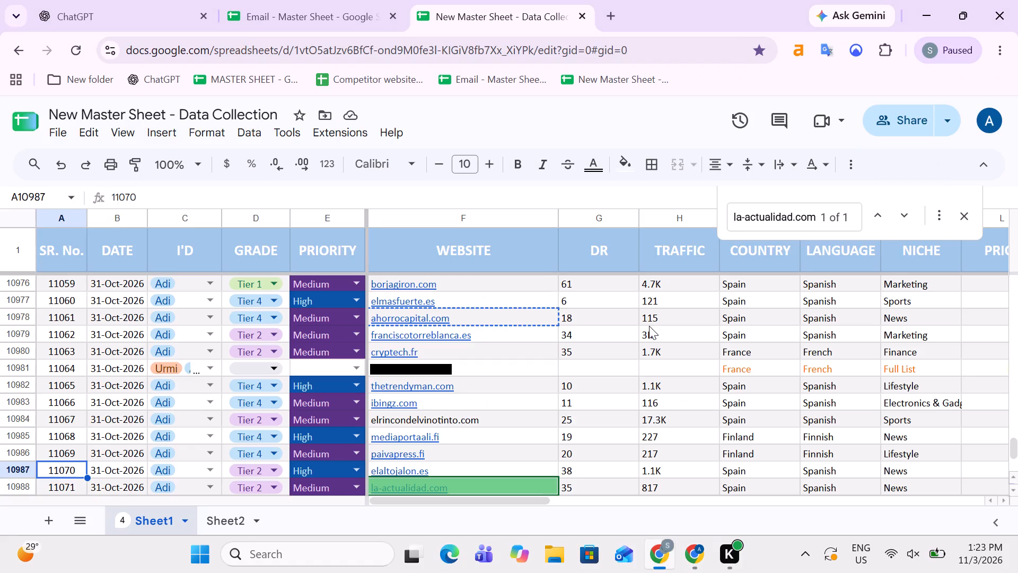
click(961, 207)
key(alt+Tab)
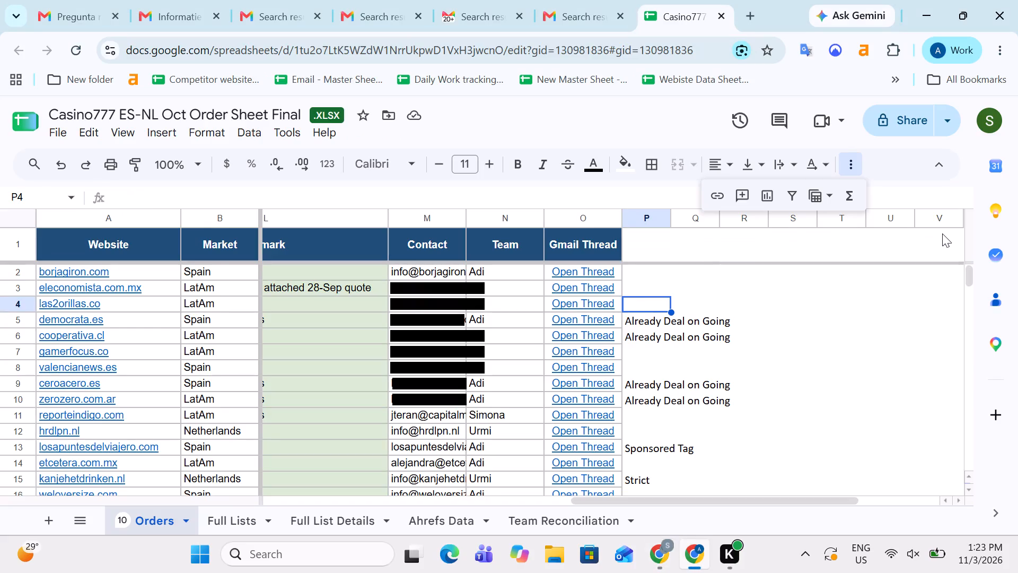
Examine the las2orillas.co row from the notes column back to its Website cell.
key(Left)
key(Left)
key(Left)
key(Left)
key(Left)
key(Left)
key(Left)
key(Left)
key(Left)
key(Left)
key(Left)
key(Left)
key(Left)
key(Left)
key(Left)
key(Left)
key(Left)
key(Left)
key(Left)
key(Left)
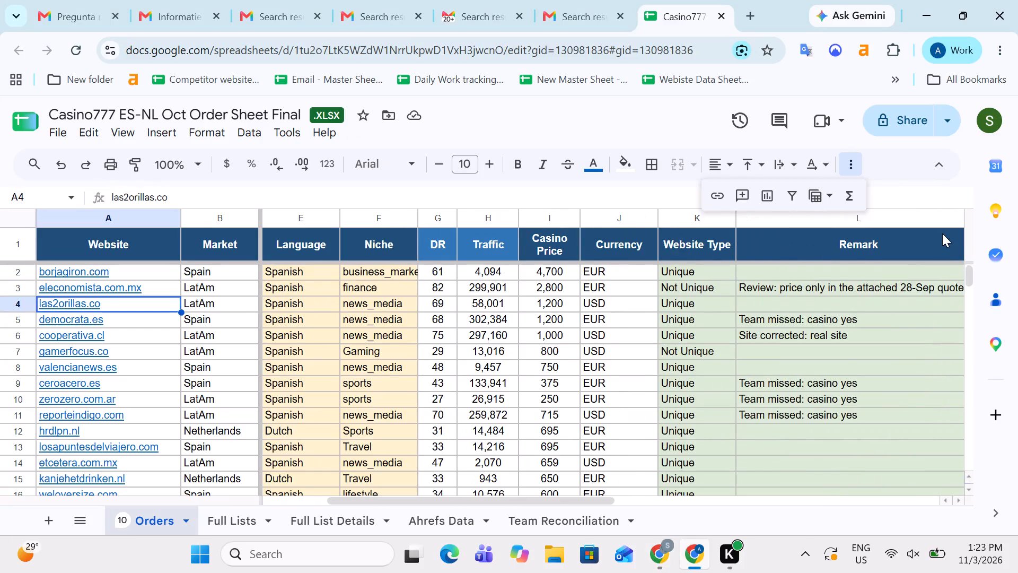
Fill the Language and Niche cells from row 2 to row 156 with light green.
scroll(355, 404, up, 7)
click(317, 314)
key(ctrl+Up)
key(Up)
key(Down)
key(Up)
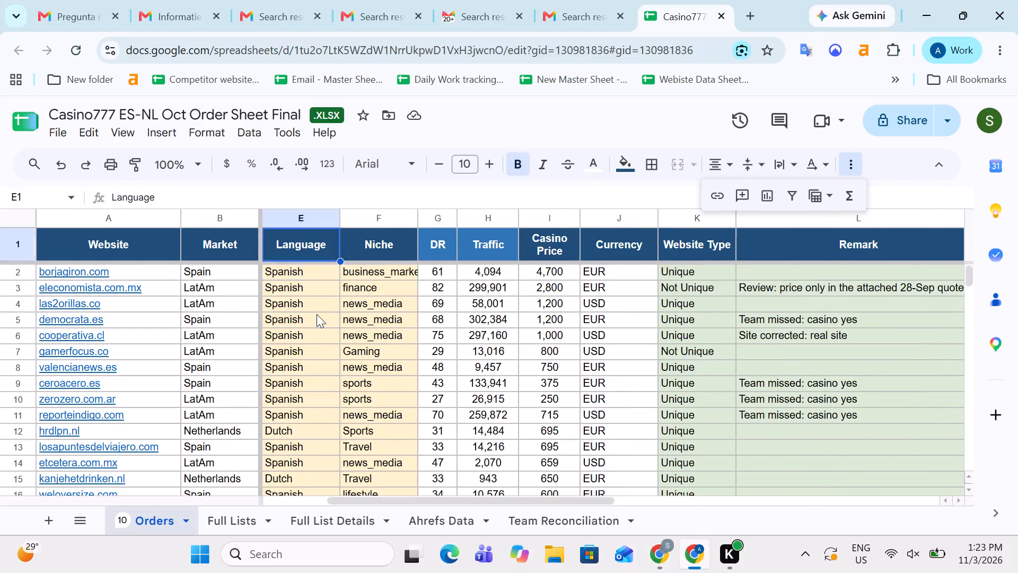
key(Down)
key(shift+Right)
key(ctrl+shift+Down)
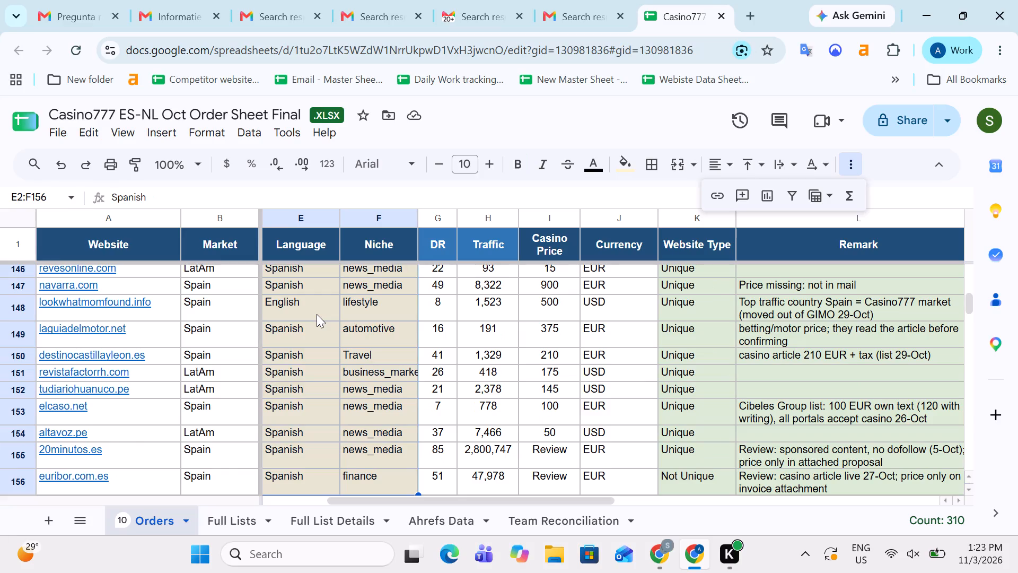
click(627, 163)
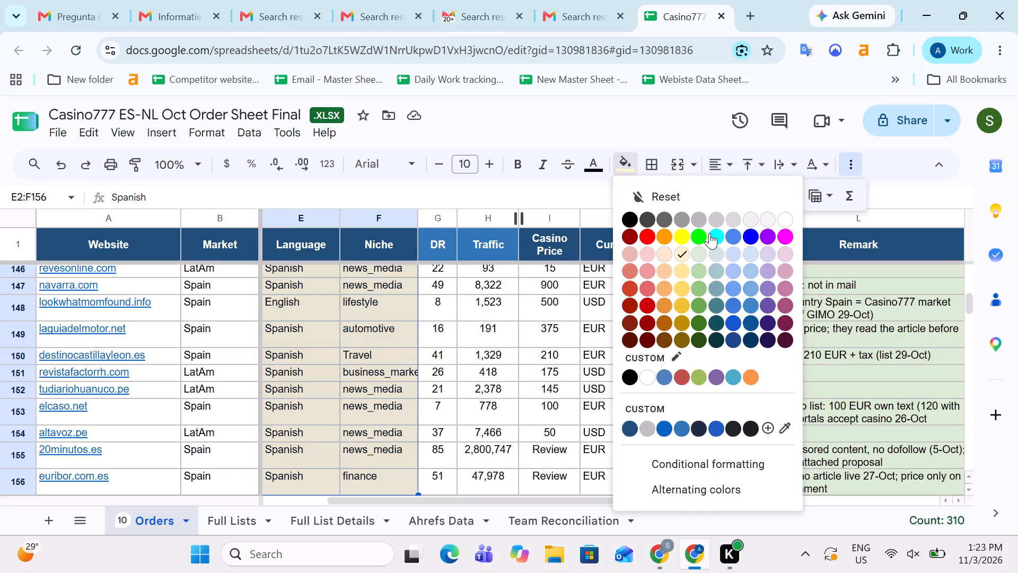
click(694, 251)
Look across the borjagiron.com row in both directions, from Niche through the later columns and back to Website.
key(Up)
key(Down)
key(Right)
key(Right)
key(Right)
key(Right)
key(Right)
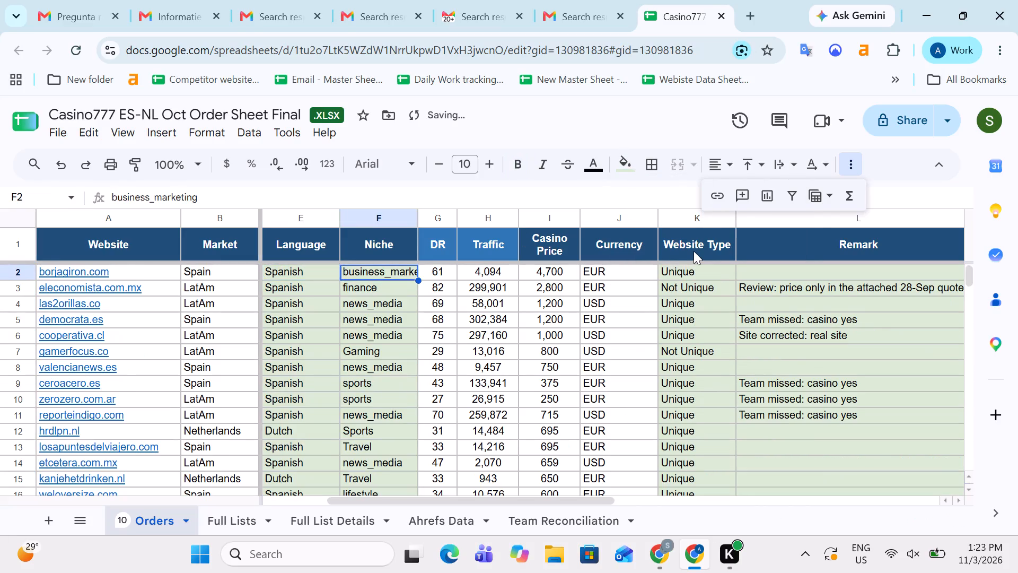
key(Right)
key(Right)
key(Right)
key(Right)
key(Right)
key(Right)
key(Left)
key(Left)
key(Left)
key(Left)
key(Left)
key(Left)
key(Left)
key(Left)
key(Left)
key(Left)
key(Left)
key(Left)
key(Left)
key(Left)
key(Left)
key(Left)
key(Left)
key(Left)
key(Left)
key(Left)
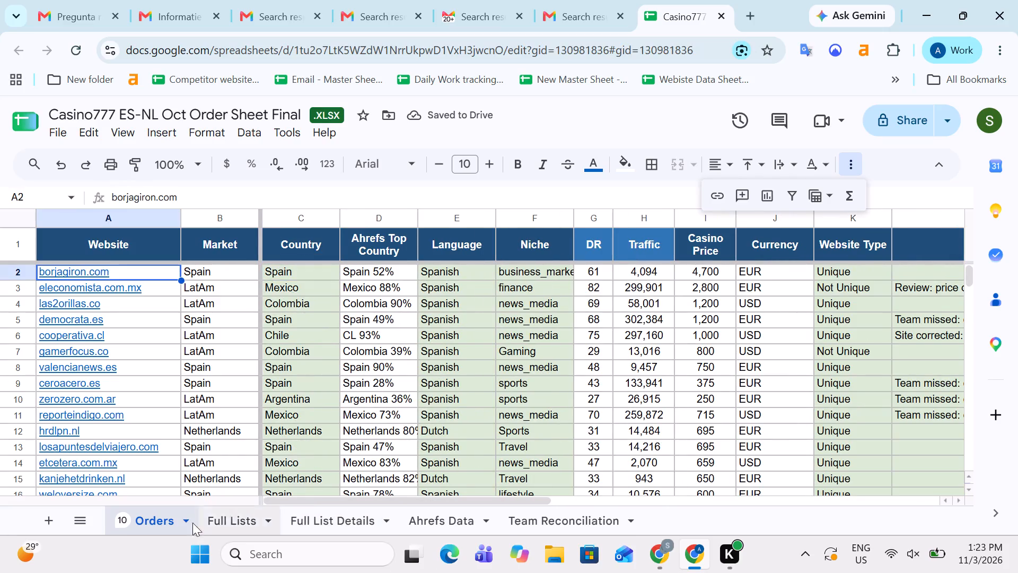
Open the Full Lists sheet and examine the first entry's row from ID through to Status.
click(223, 520)
key(Down)
key(Up)
key(Up)
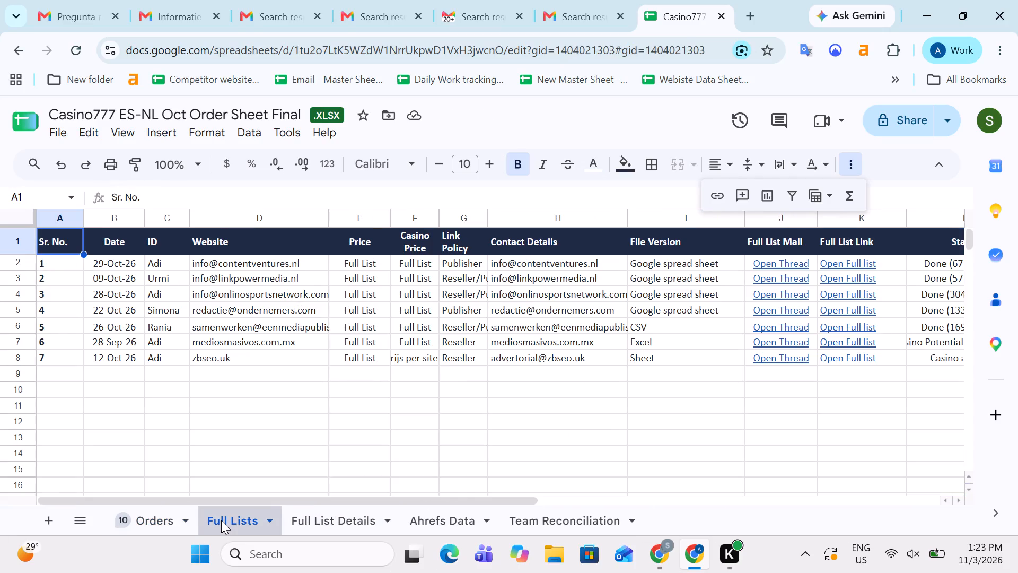
key(Down)
key(Down)
key(Right)
key(Up)
key(Right)
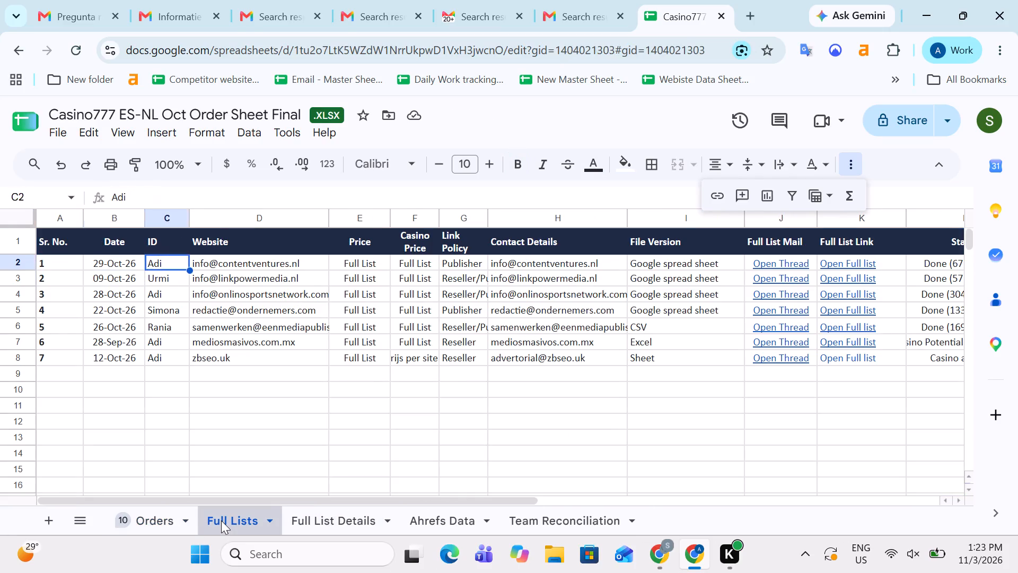
key(Right)
key(Right)
key(Right)
key(Right)
key(Right)
key(Right)
key(Right)
key(Right)
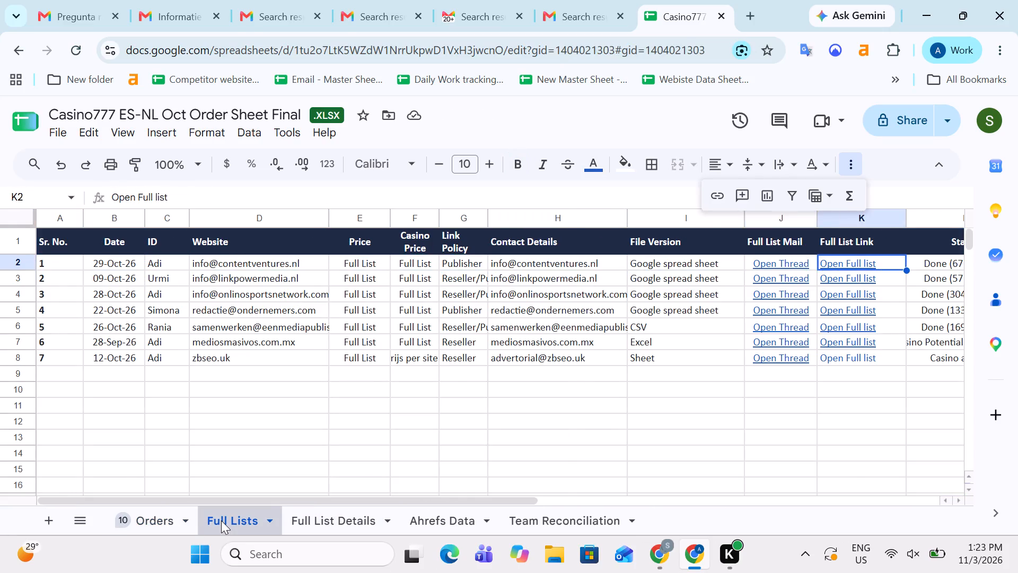
key(Right)
key(Left)
key(Left)
key(Left)
key(Right)
key(Right)
key(Right)
key(Right)
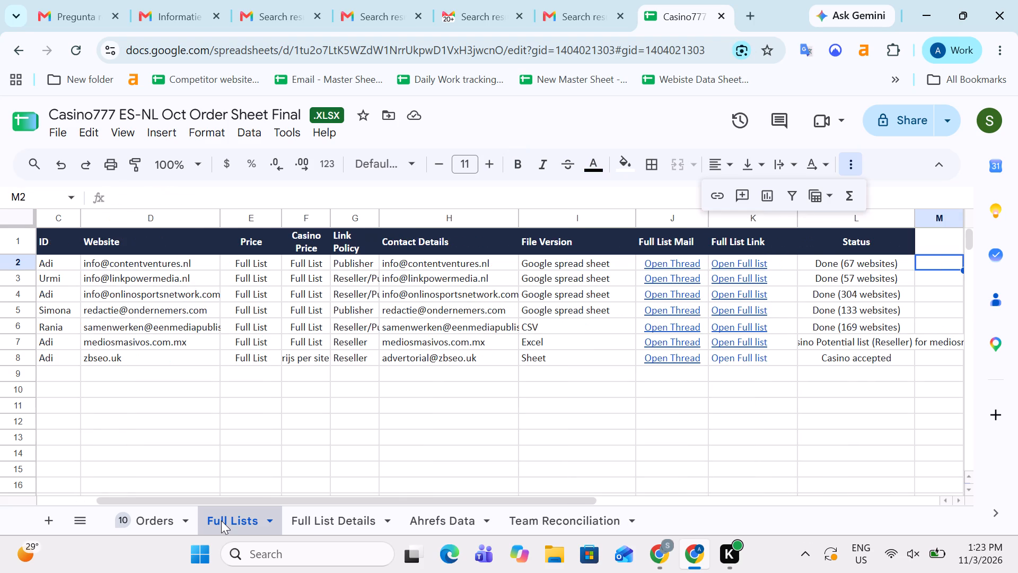
key(Right)
key(Left)
key(Left)
key(Left)
key(Left)
key(Left)
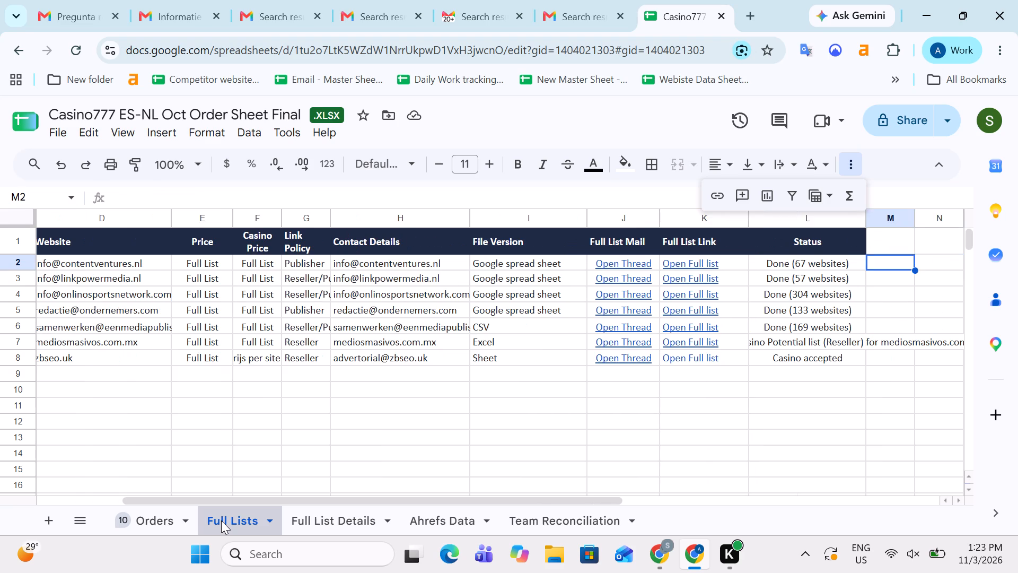
key(Right)
key(Right)
key(Right)
Look over the first Full Lists entry again, from Sr. No. to Full List Link and back to its Website cell.
key(Left)
key(Left)
key(Left)
key(Left)
key(Left)
key(Left)
key(Left)
key(Left)
key(Left)
key(Left)
key(Left)
key(Left)
key(Left)
key(Left)
key(Left)
key(Left)
key(Left)
key(Left)
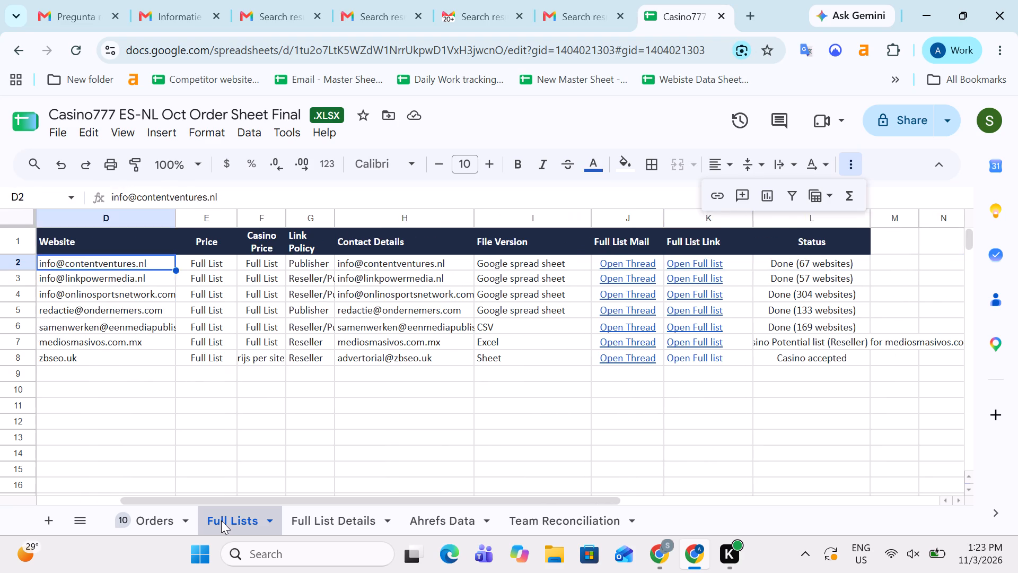
key(Right)
key(Right)
key(Right)
key(Right)
key(Right)
key(Right)
key(Right)
key(Right)
key(Right)
key(Right)
key(Left)
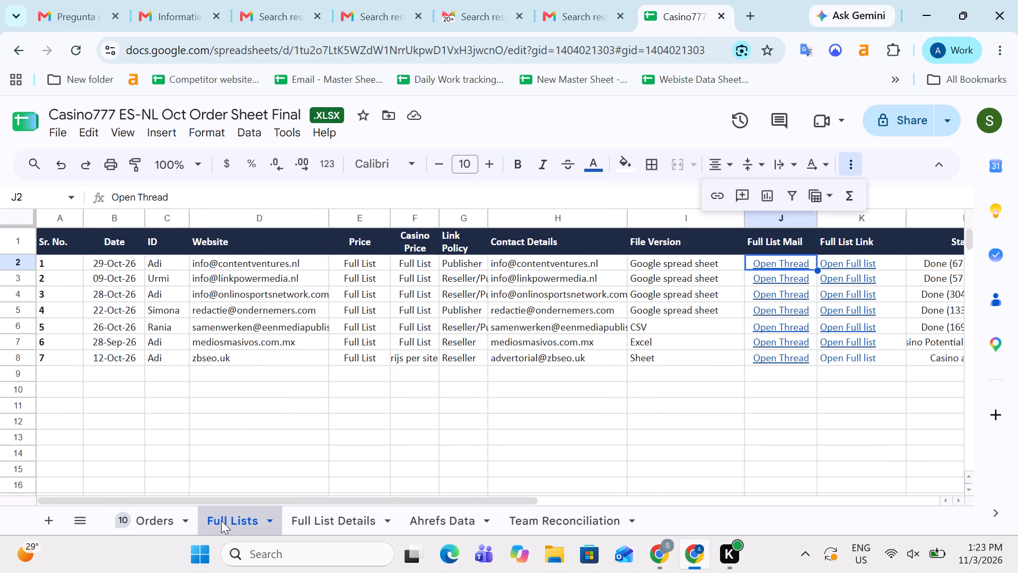
key(Left)
key(Left)
key(Right)
key(Left)
key(Left)
key(Left)
key(Left)
key(Left)
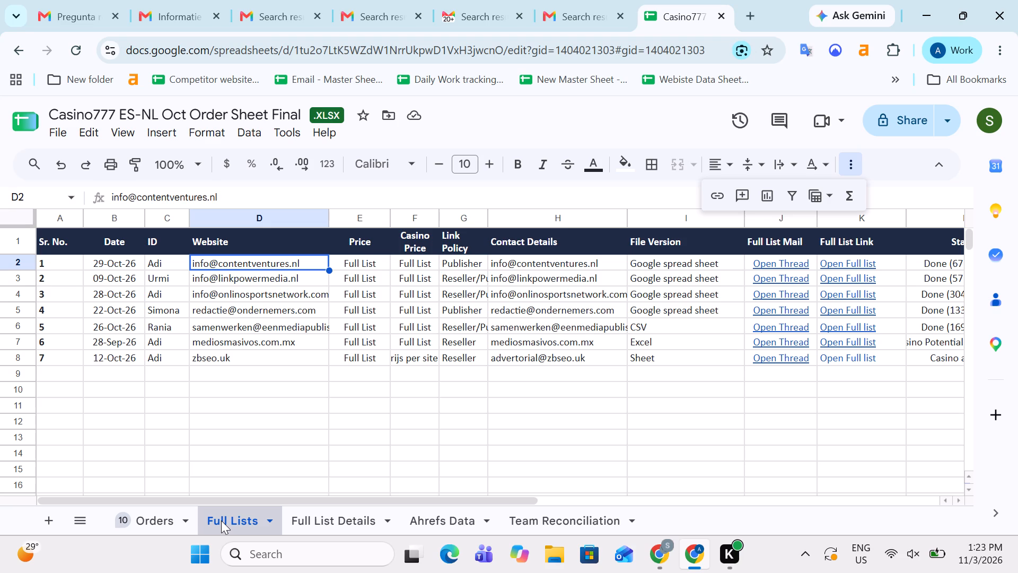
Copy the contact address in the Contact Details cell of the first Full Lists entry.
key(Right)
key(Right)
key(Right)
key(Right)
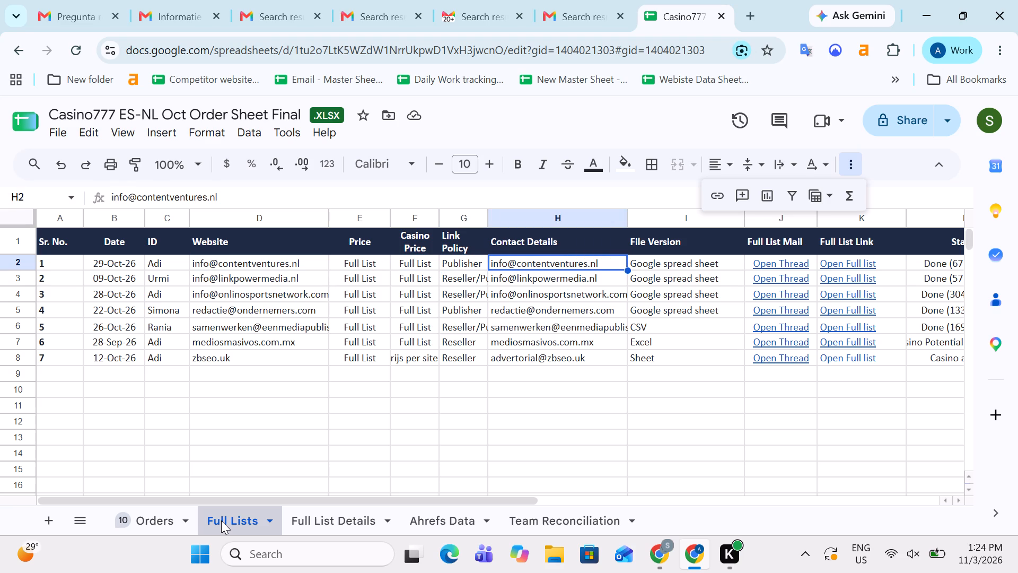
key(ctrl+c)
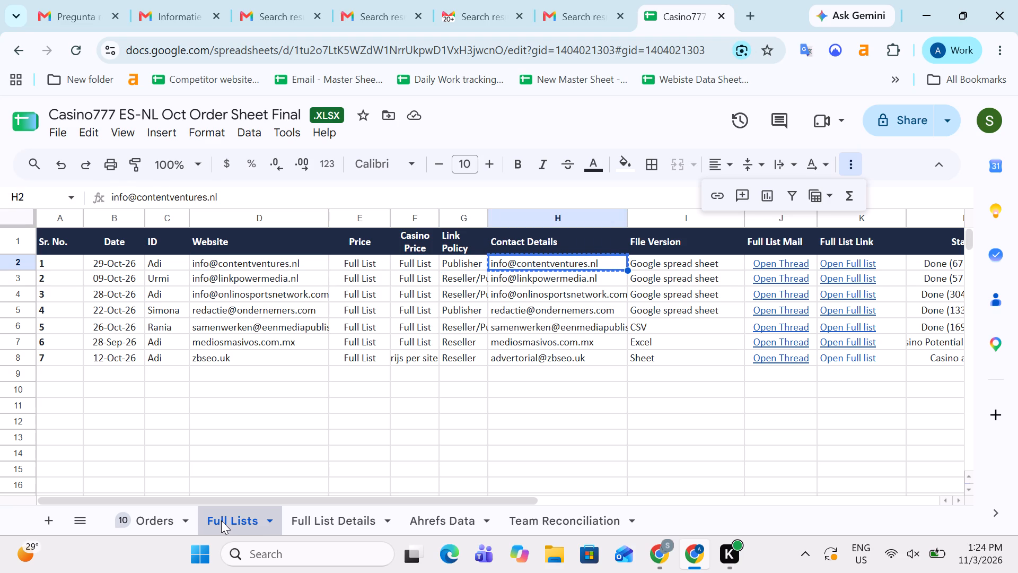
Recheck the first Full Lists entry from Sr. No. across to its Full List Mail link.
key(Left)
key(Left)
key(Left)
key(Left)
key(Left)
key(Left)
key(Left)
key(Left)
key(Left)
key(Left)
key(Left)
key(Left)
key(Left)
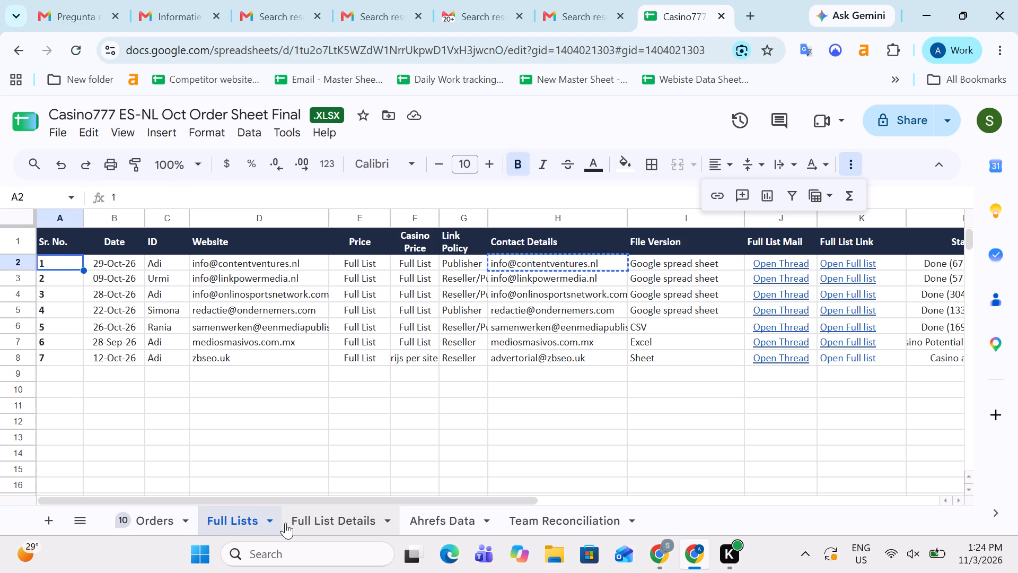
key(Right)
key(Right)
key(Right)
key(Right)
key(Right)
key(Right)
key(Right)
key(Right)
key(Right)
key(Left)
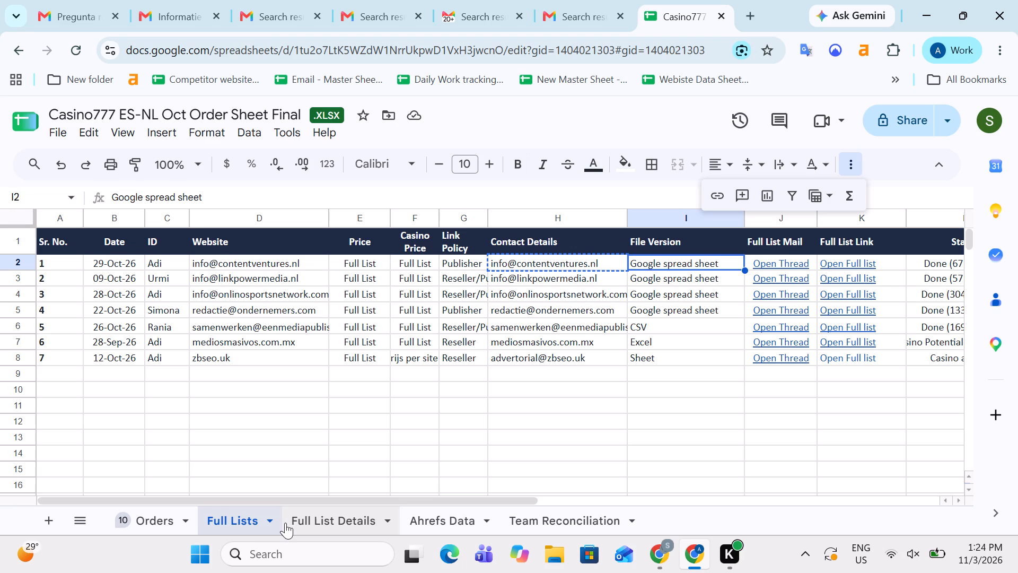
key(Right)
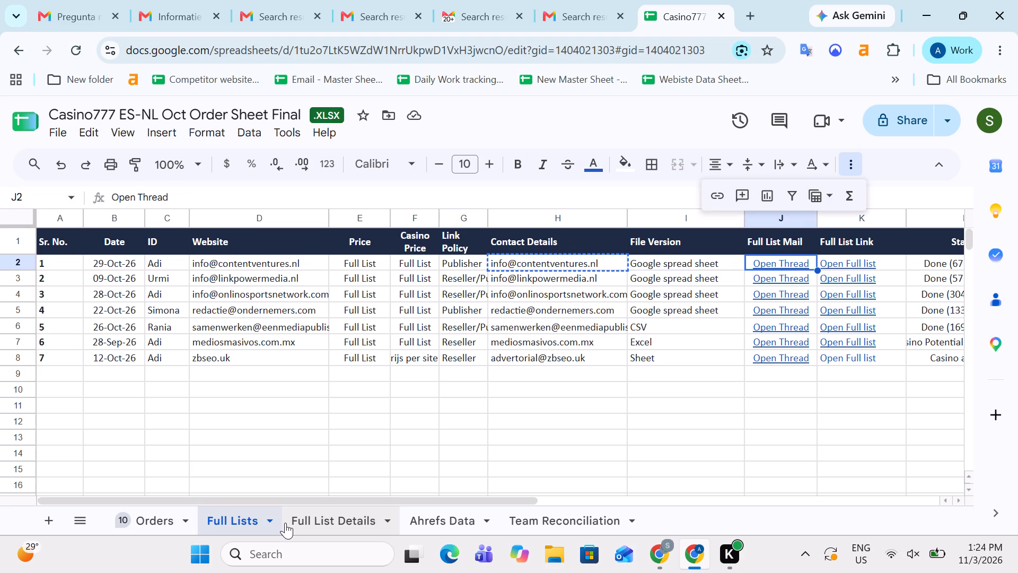
Copy the Content Ventures contact address from the Contact Details cell in row 2.
key(Left)
key(Left)
key(ctrl+c)
Look at the New Master Sheet and the Email - Master Sheet, and return to the order sheet.
key(alt+Tab)
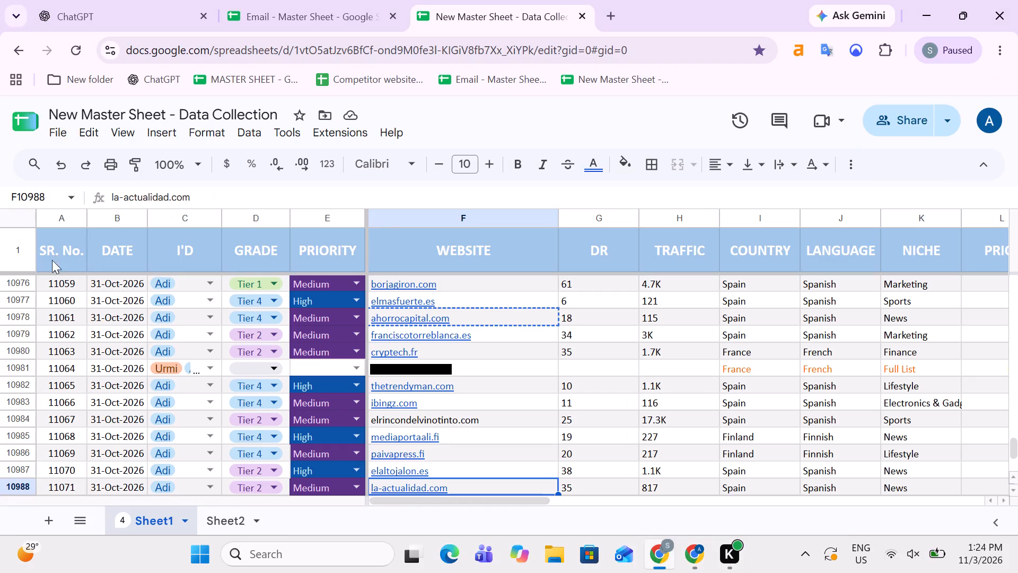
click(305, 0)
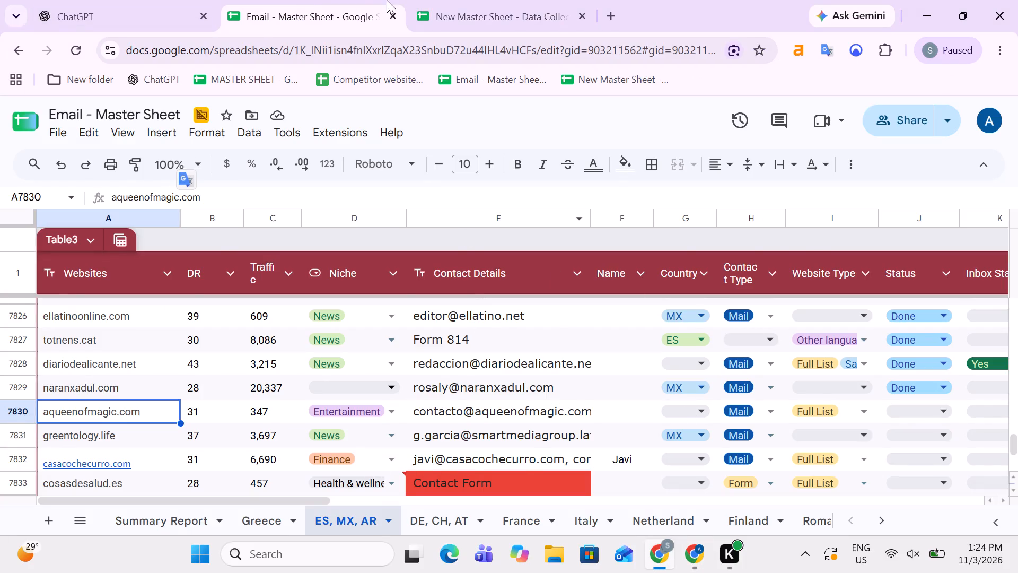
click(470, 0)
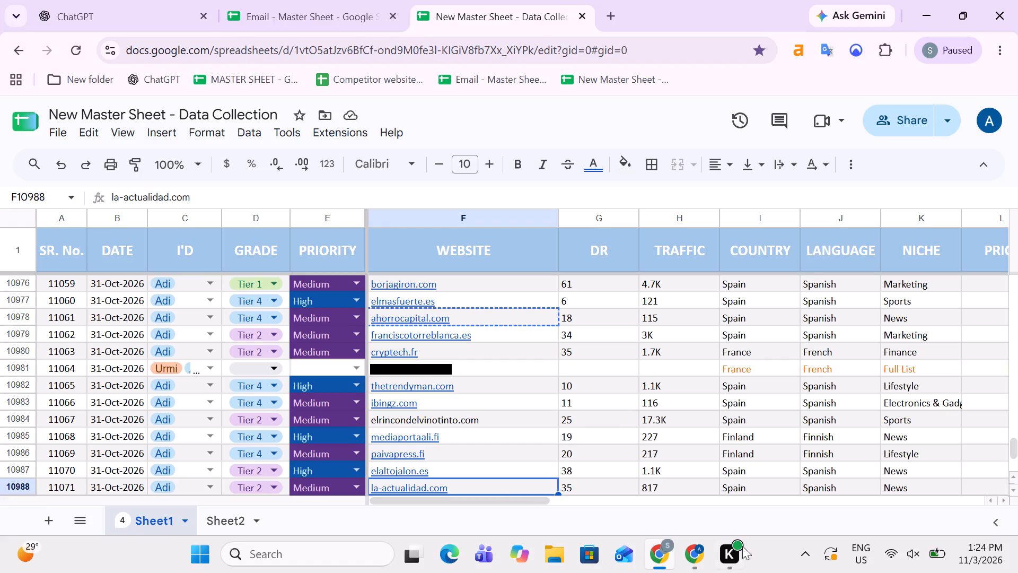
key(alt+Tab)
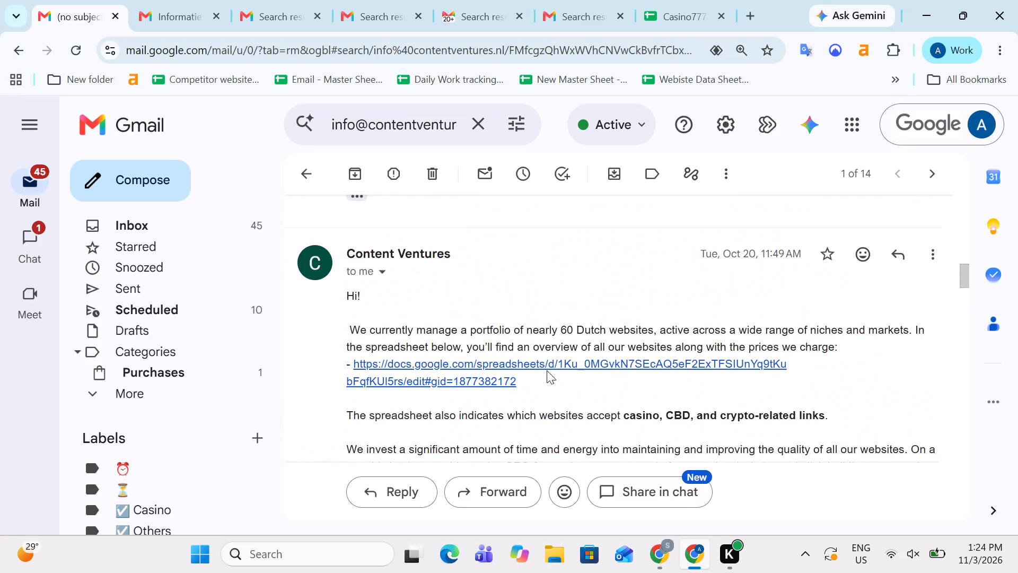
Open the portfolio spreadsheet linked in the Content Ventures email.
click(537, 366)
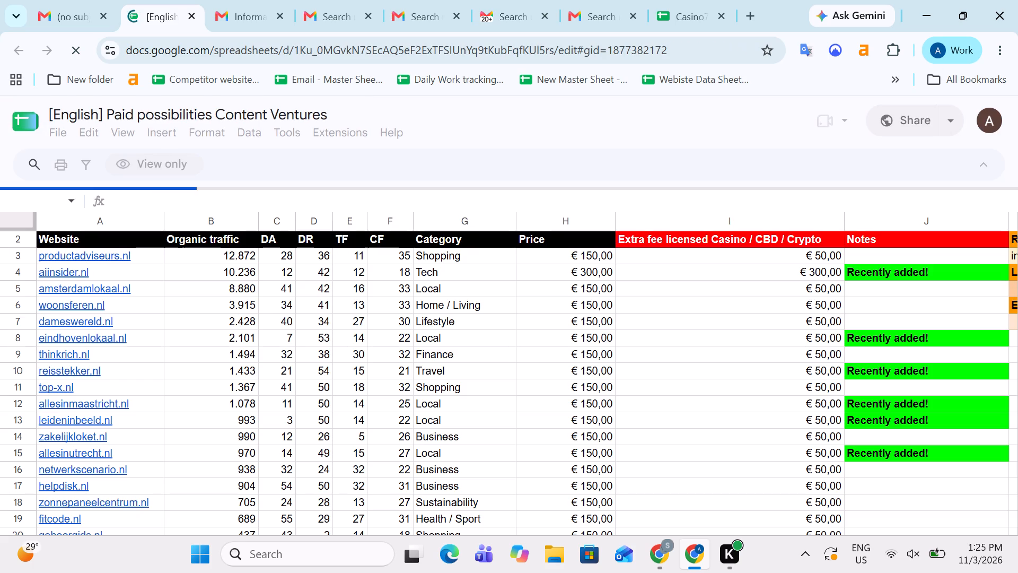
Copy eindhovenlokaal.nl from the Content Ventures portfolio, look it up in a new browser tab, and return to the portfolio.
click(115, 338)
click(141, 340)
click(183, 338)
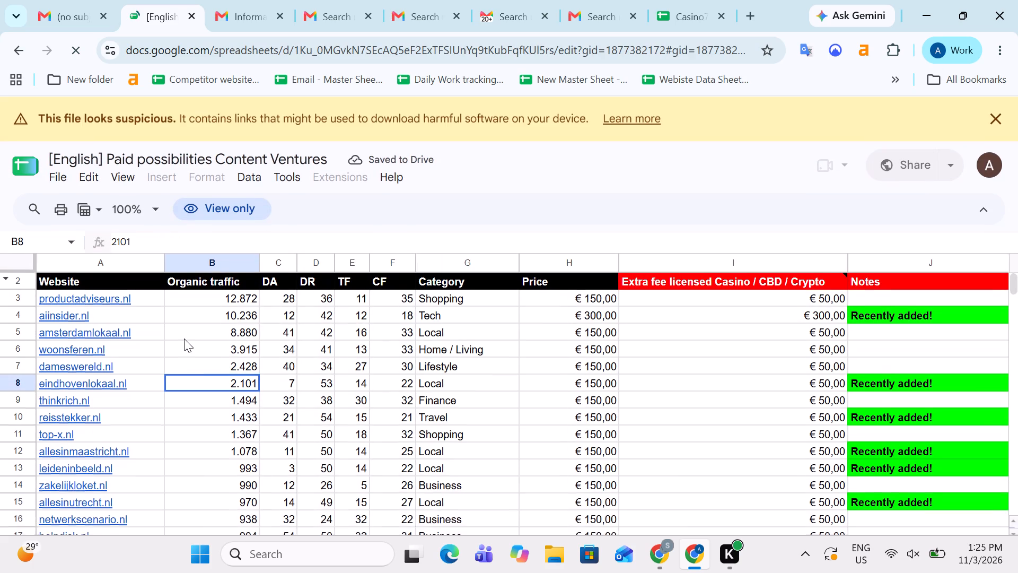
key(Left)
key(Left)
key(Left)
key(ctrl+c)
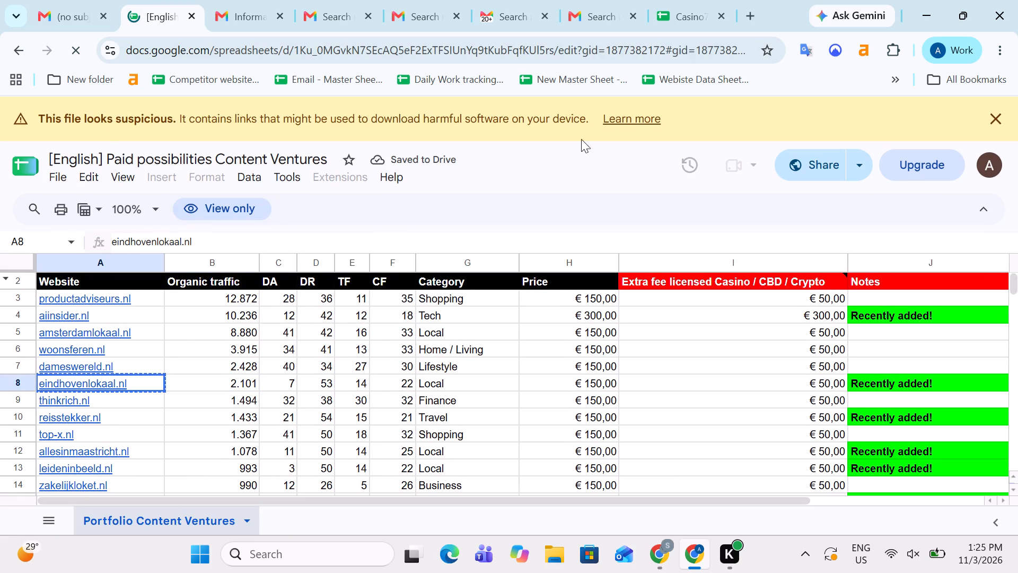
key(alt+Tab)
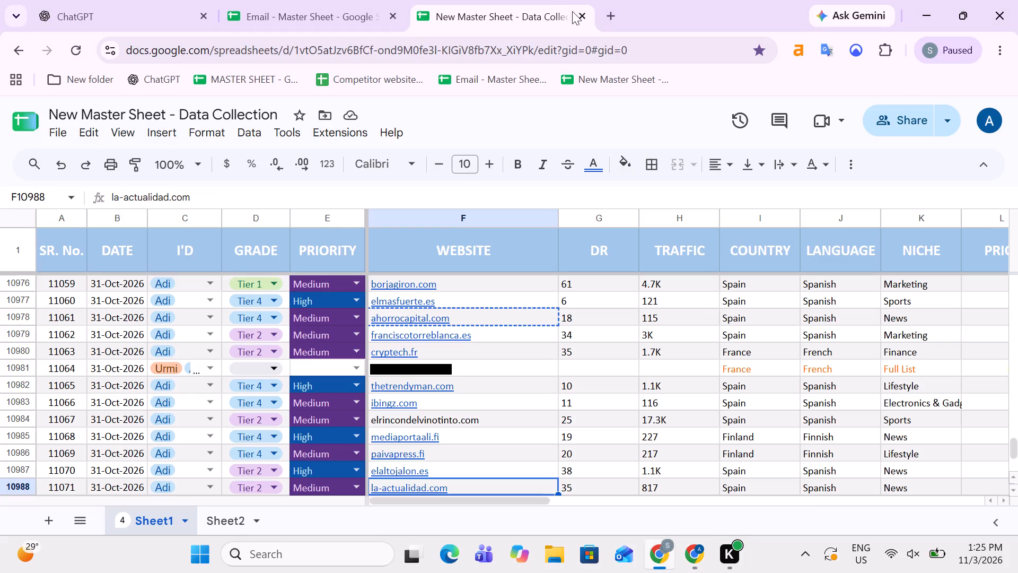
click(622, 13)
click(618, 14)
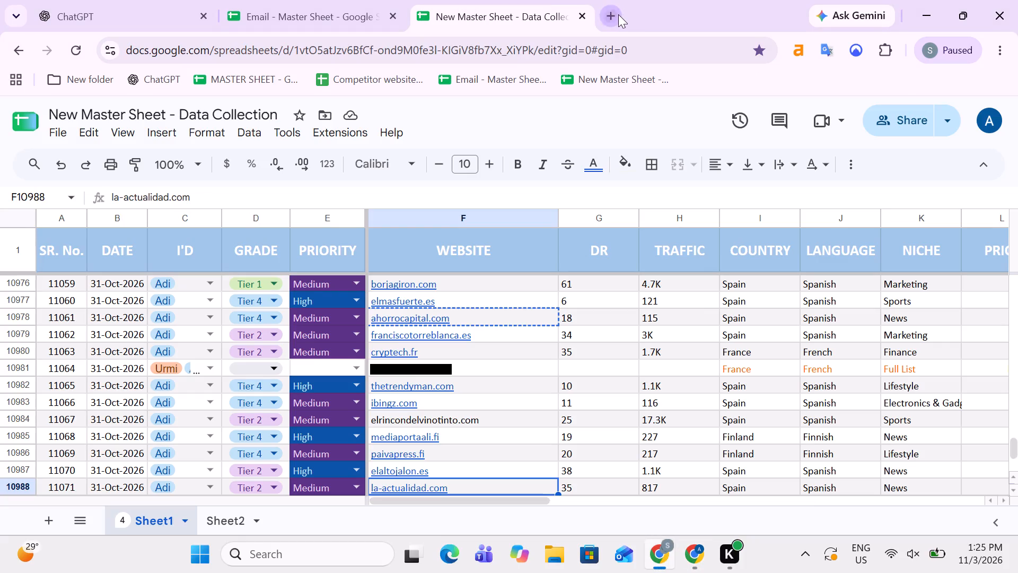
key(ctrl+v)
key(Return)
key(alt+Tab)
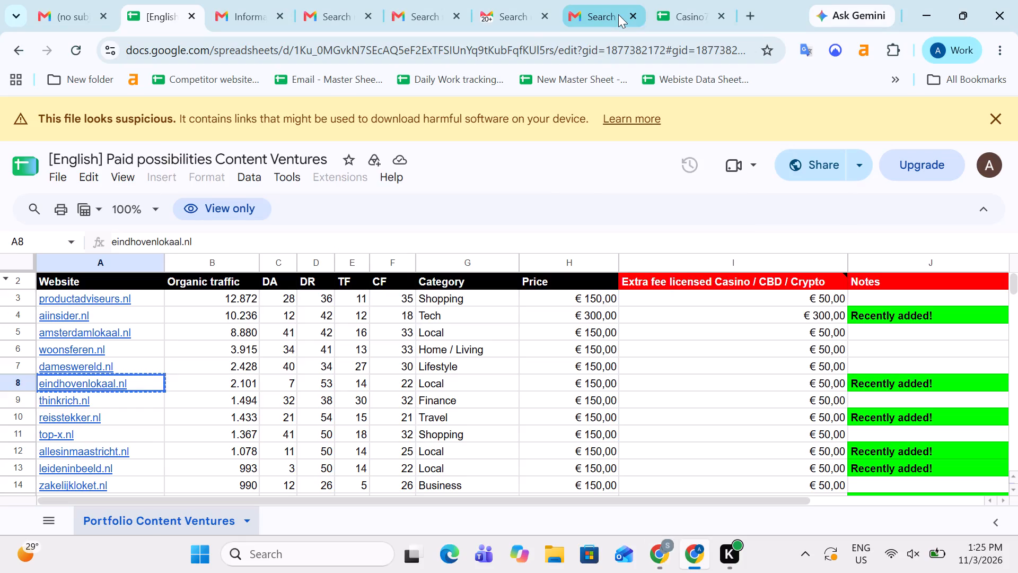
Copy gehoorgids.nl from the Content Ventures portfolio and open the site in a new tab of the other browser window.
key(Down)
key(Down)
key(Down)
key(Down)
key(Down)
key(Down)
key(Down)
key(Down)
key(Down)
key(Down)
key(Down)
key(Down)
key(Down)
key(ctrl+c)
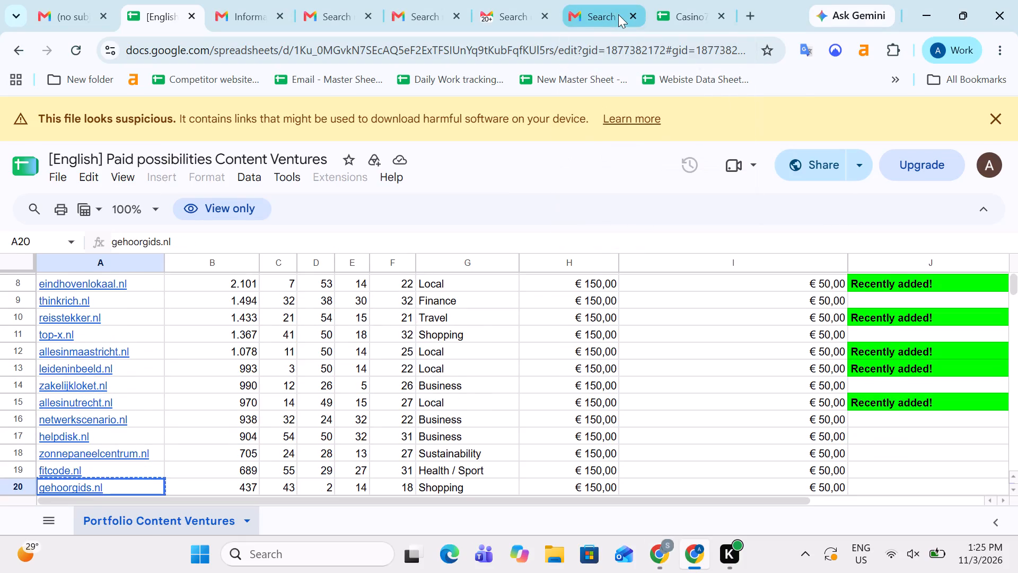
key(alt+Tab)
click(751, 14)
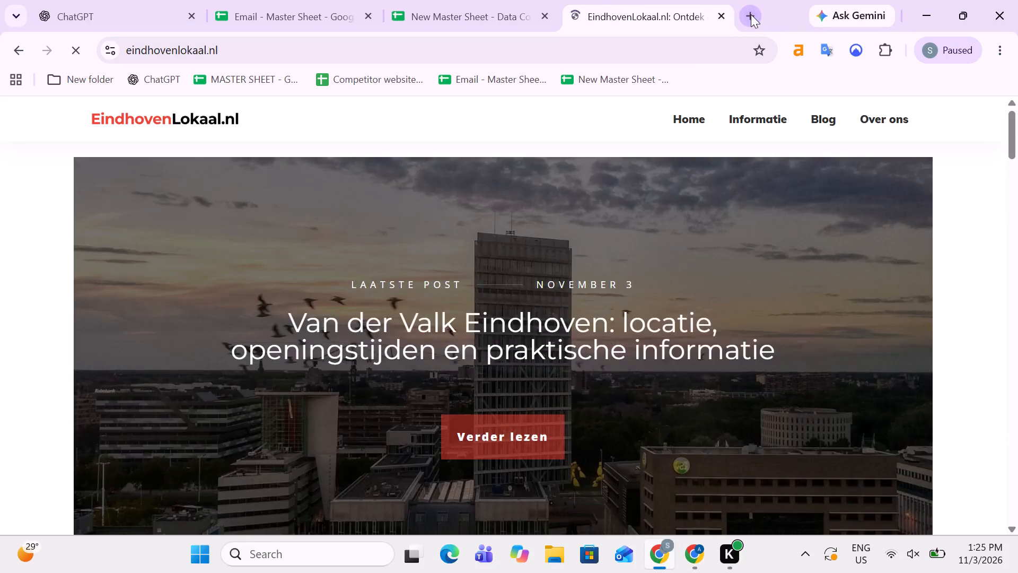
key(ctrl+v)
key(Return)
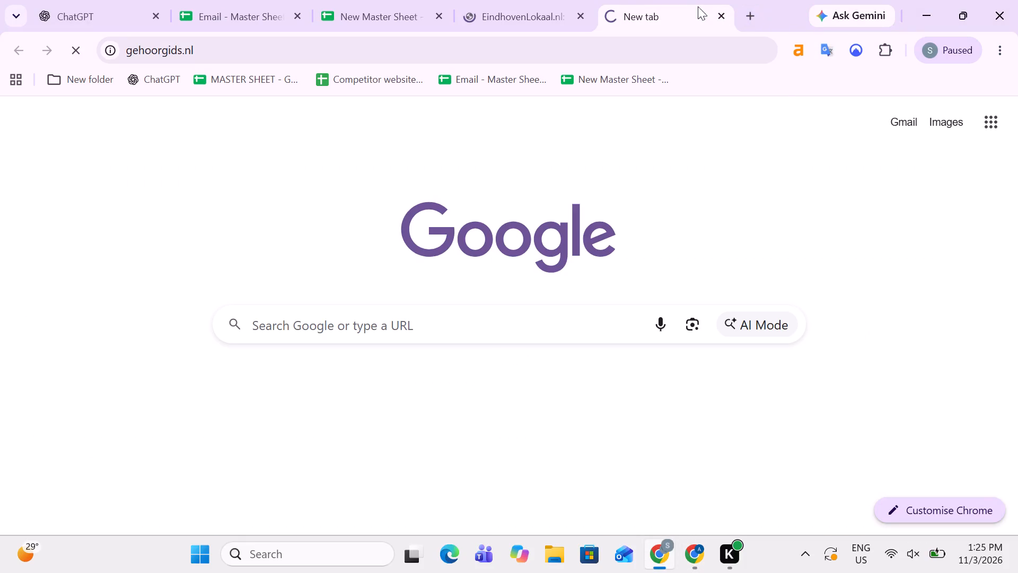
Accept the cookies on eindhovenlokaal.nl and examine the page down to its footer contact details.
click(564, 0)
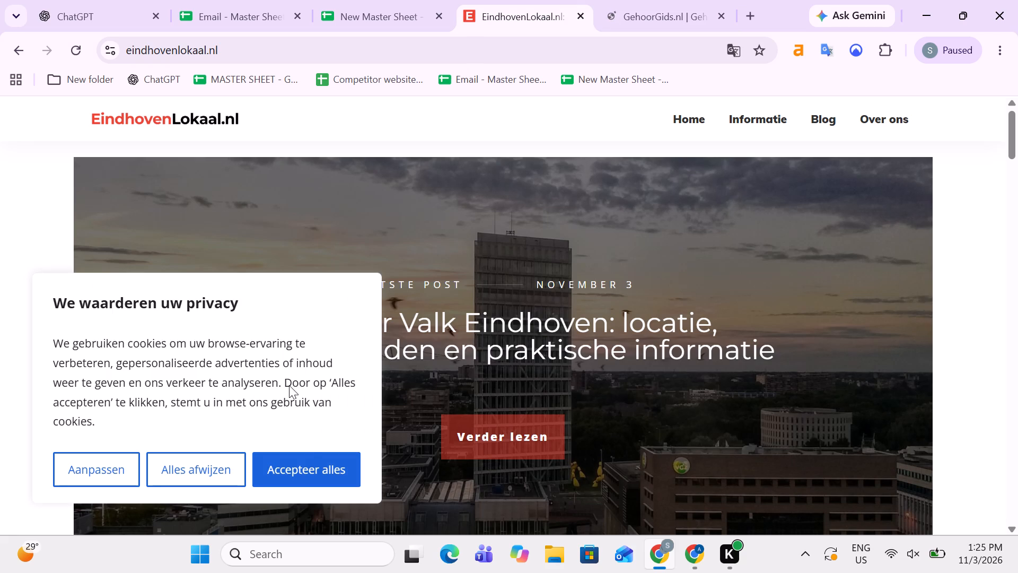
click(312, 463)
drag(1010, 141, 1011, 141)
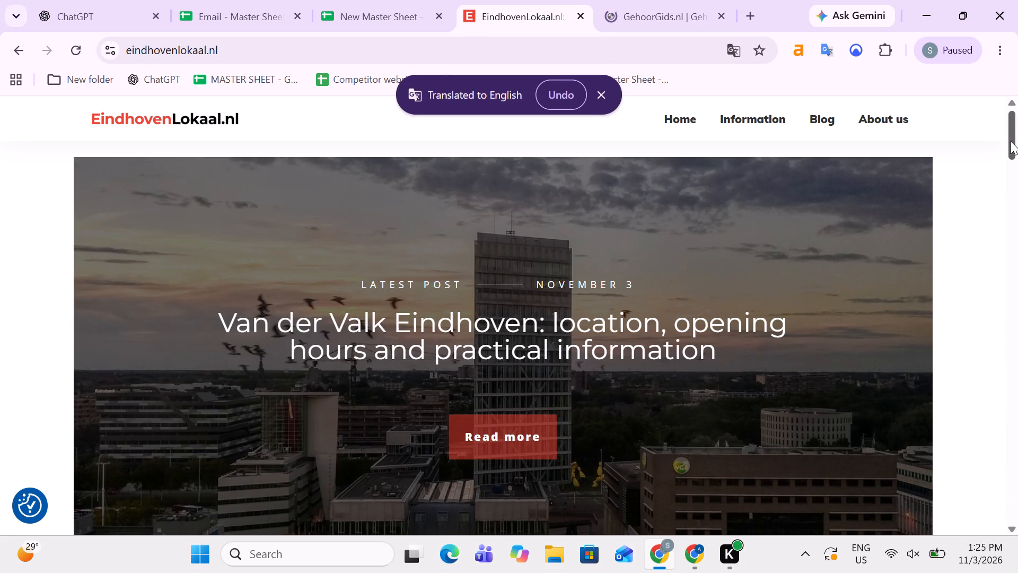
drag(1011, 141, 1015, 503)
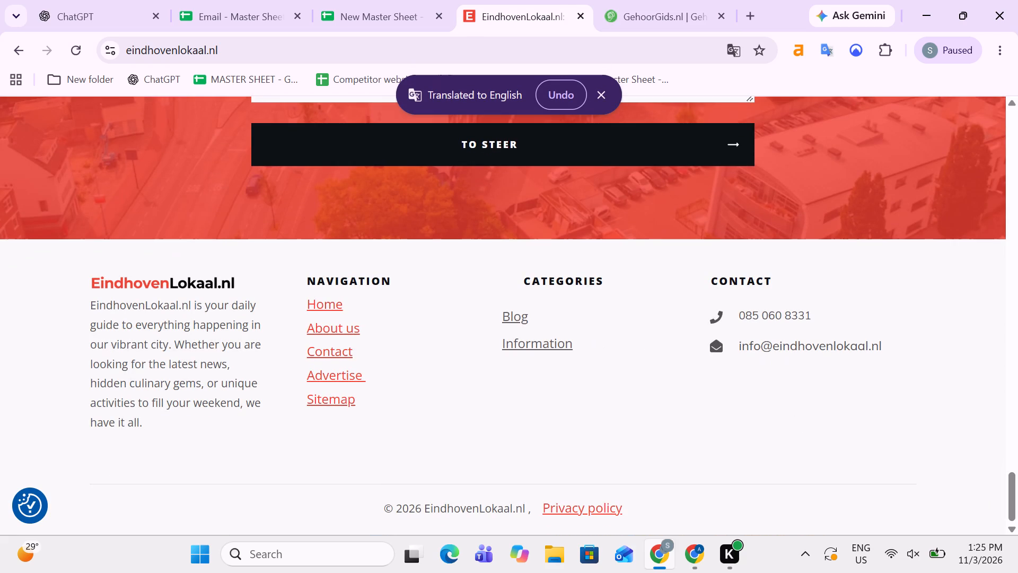
Examine gehoorgids.nl down to its footer contact details, accept its cookies, and close both website tabs.
click(712, 0)
scroll(776, 333, down, 7)
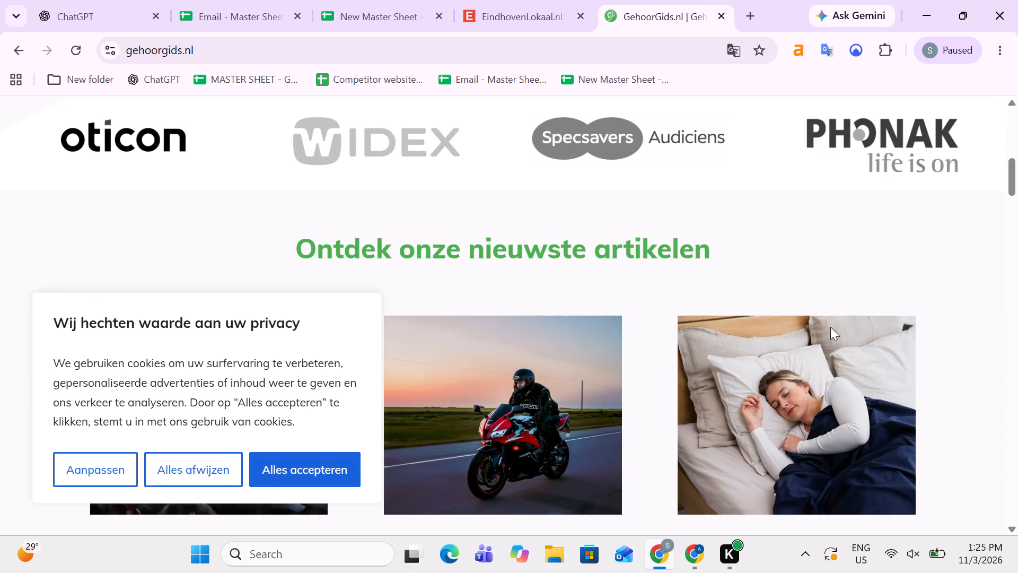
drag(1011, 167, 1017, 523)
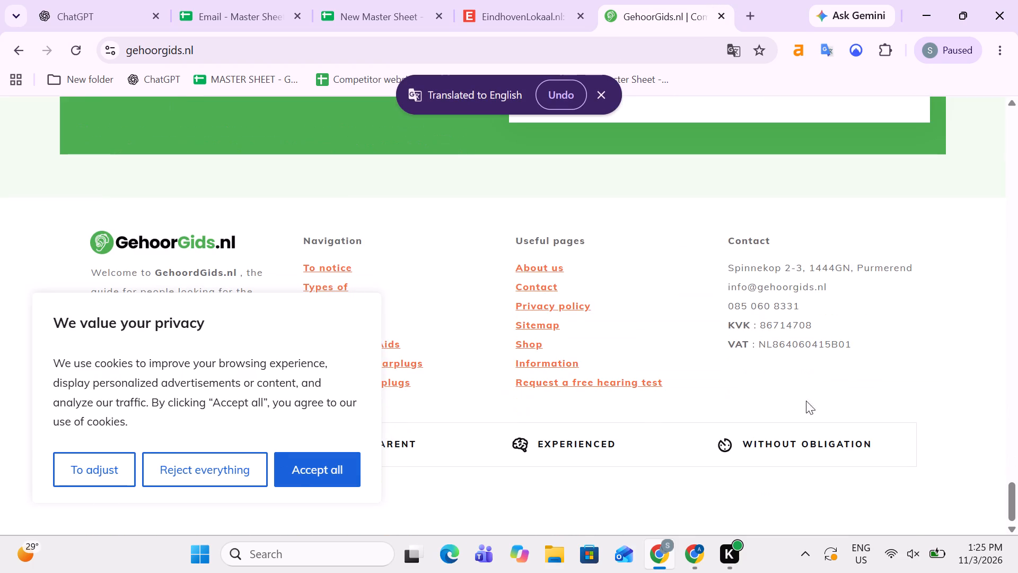
click(344, 463)
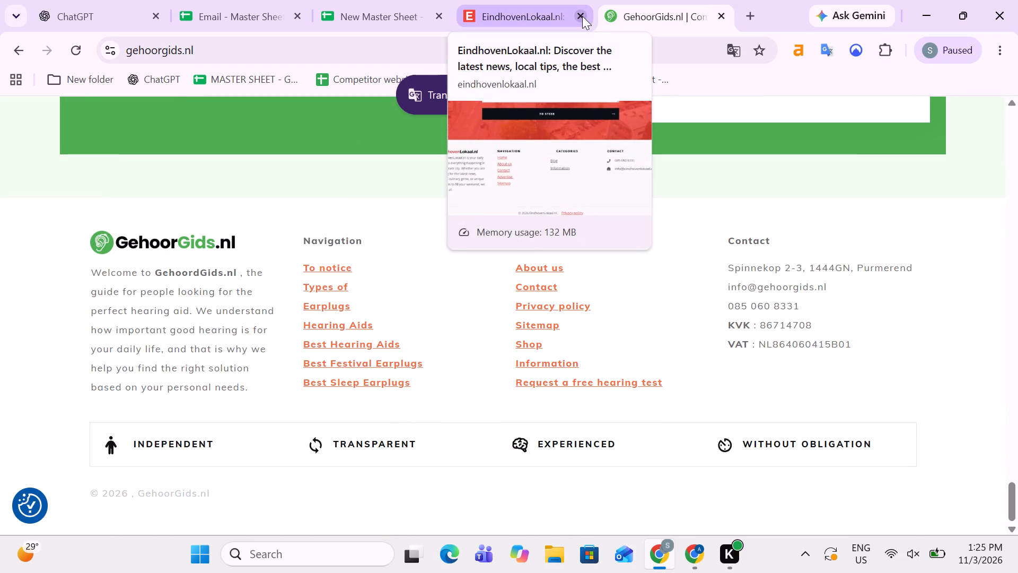
click(582, 16)
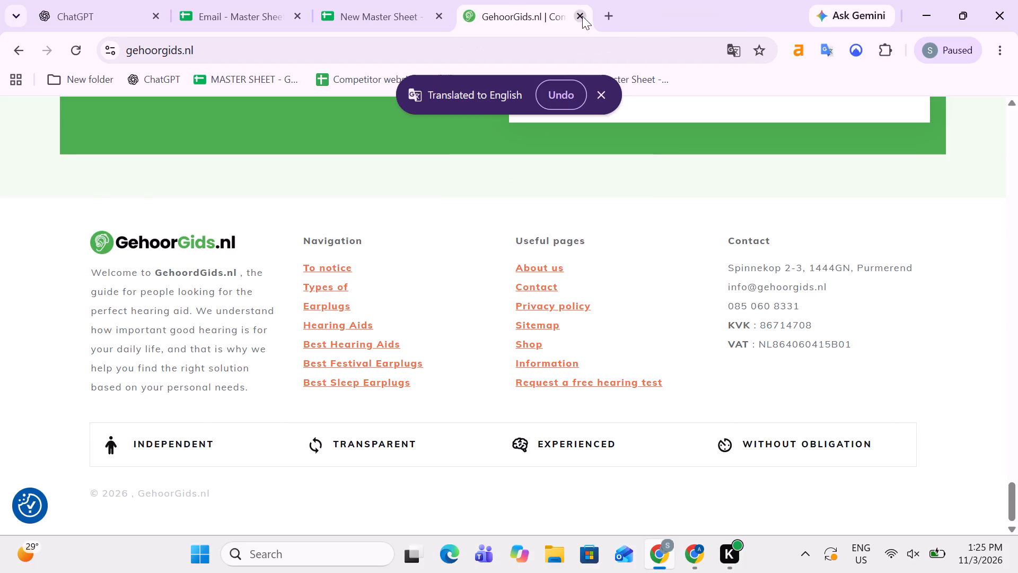
click(582, 16)
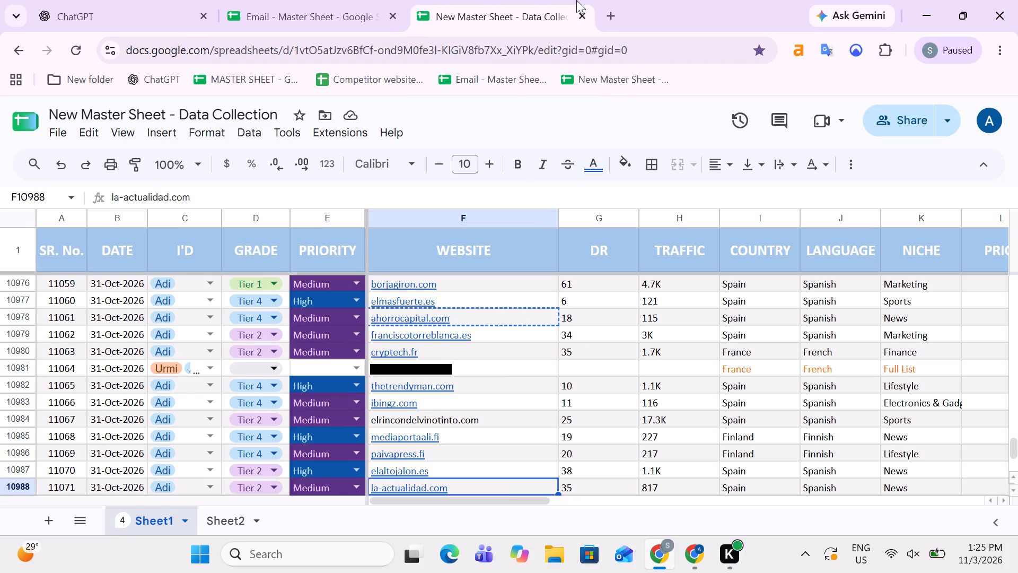
Return to the Casino777 order sheet and review the Content Ventures row of Full Lists, from Sr. No. through Status.
key(alt+Tab)
click(700, 0)
key(Up)
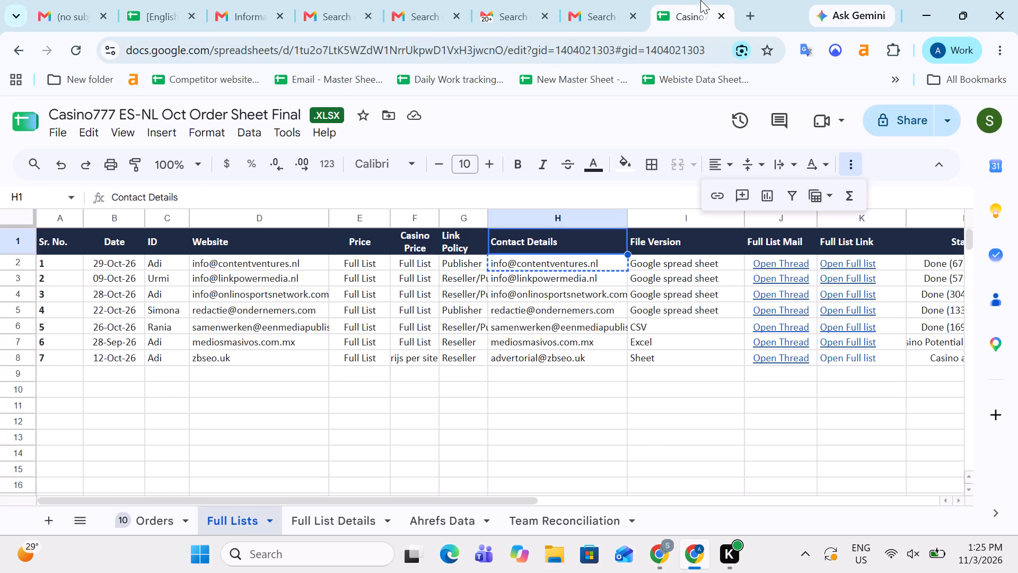
key(Down)
key(Right)
key(Right)
key(Right)
key(Right)
key(Right)
key(Right)
key(Right)
key(Left)
key(Left)
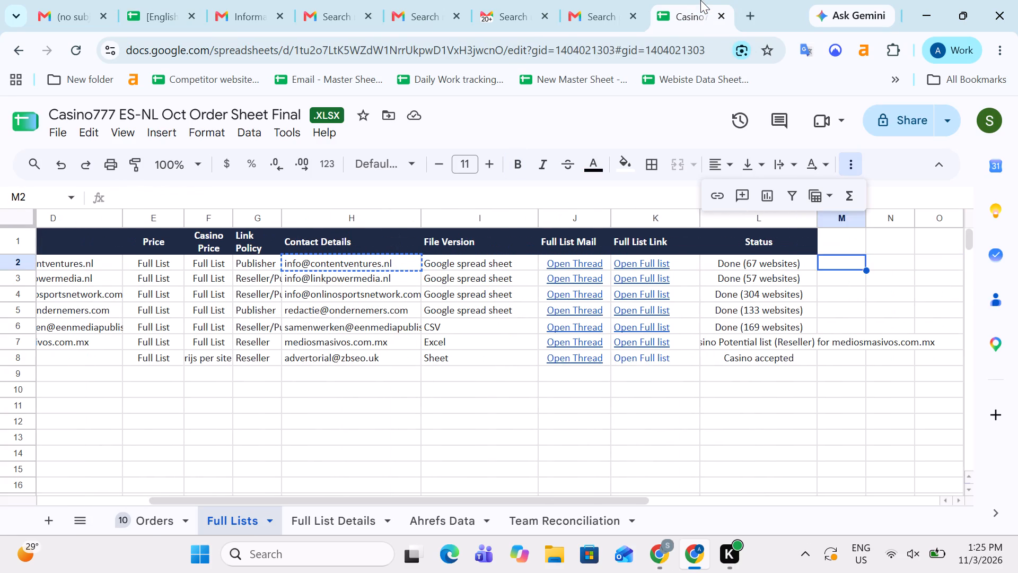
key(Left)
key(Left)
key(Left)
key(Left)
key(Left)
key(Left)
key(Left)
key(Left)
key(Left)
key(Left)
key(Left)
key(Left)
key(Left)
key(Left)
key(Left)
key(Left)
key(Left)
key(Left)
key(Right)
key(Right)
key(Right)
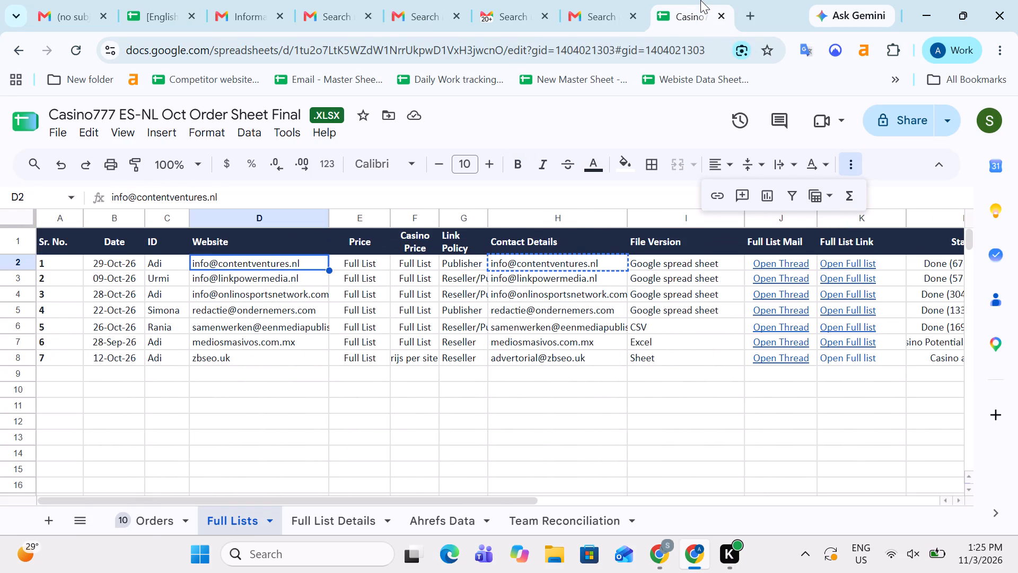
key(Right)
key(Right)
key(Right)
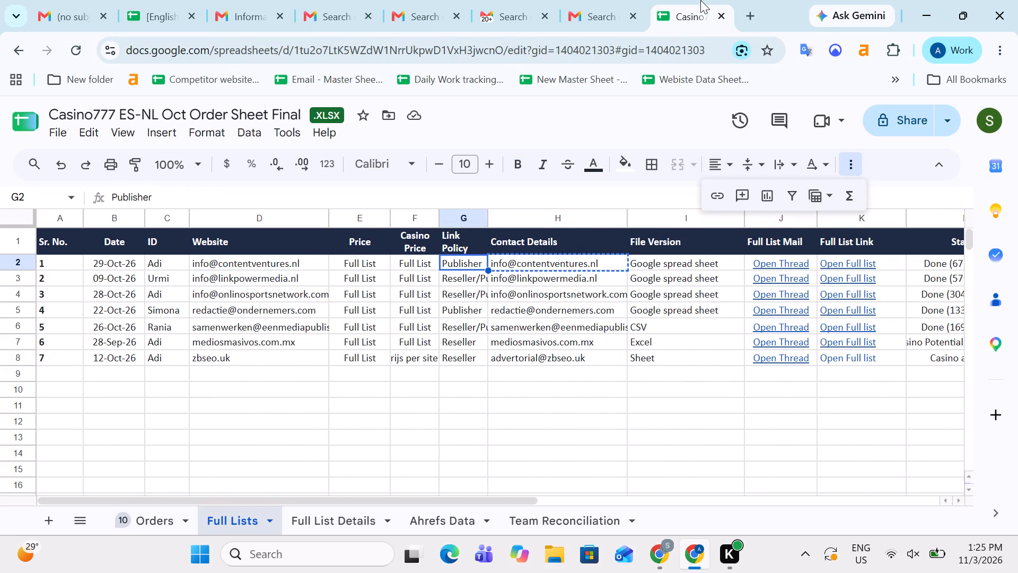
key(Right)
key(Right)
key(Right)
key(Right)
key(Right)
key(Right)
key(Right)
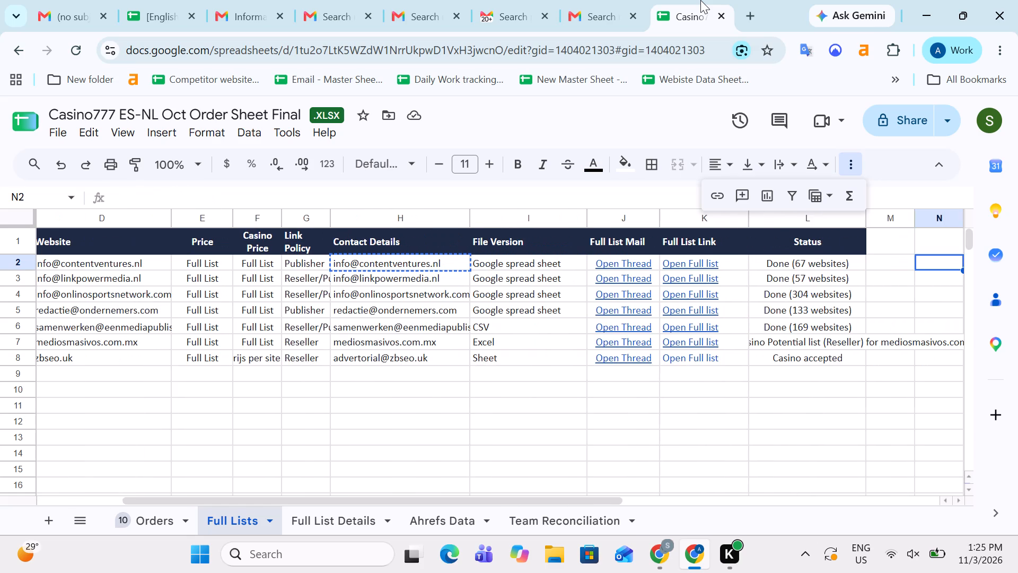
key(Left)
key(Left)
key(Left)
key(Left)
key(Left)
key(Left)
key(Left)
key(Left)
key(Left)
key(Left)
key(Left)
key(Left)
key(Left)
key(Left)
key(Left)
key(Left)
key(Left)
key(Left)
key(Left)
key(Left)
key(Right)
key(Right)
key(Right)
key(Right)
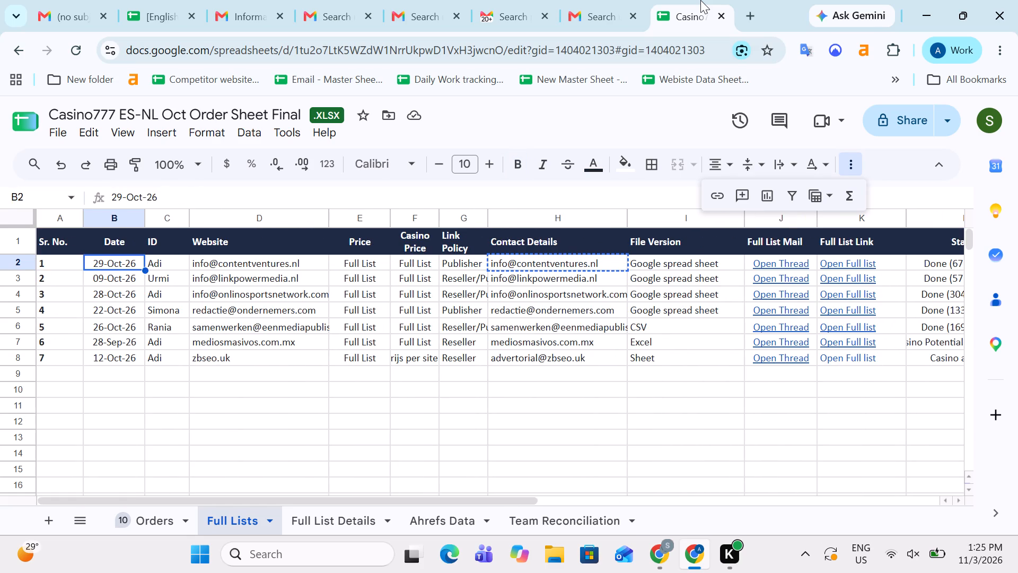
key(Right)
key(Right)
key(Right)
key(Right)
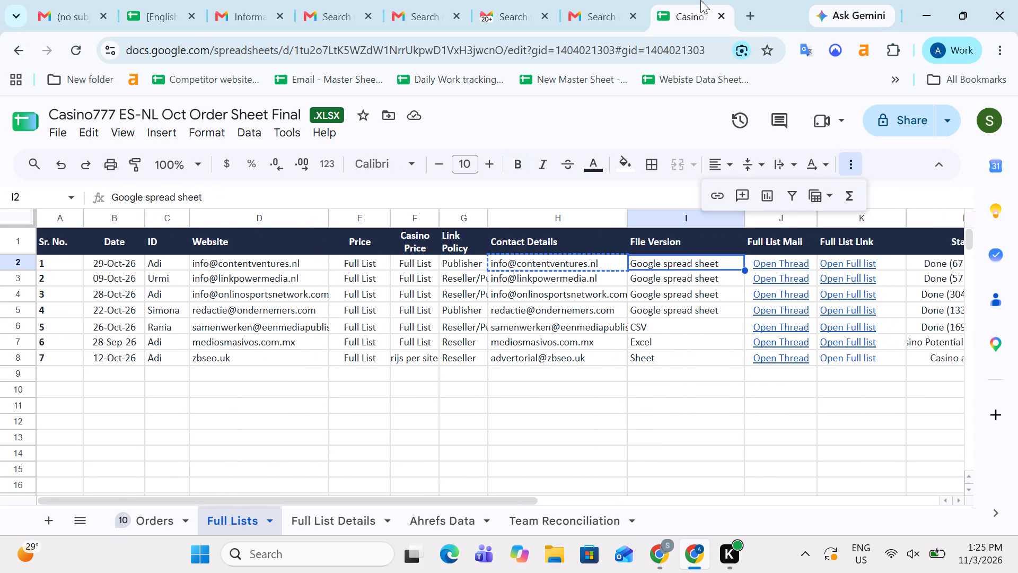
Enter "Updated" in the empty cell beside Status in the Content Ventures row.
key(Right)
key(Right)
key(Right)
key(Right)
key(Right)
key(Left)
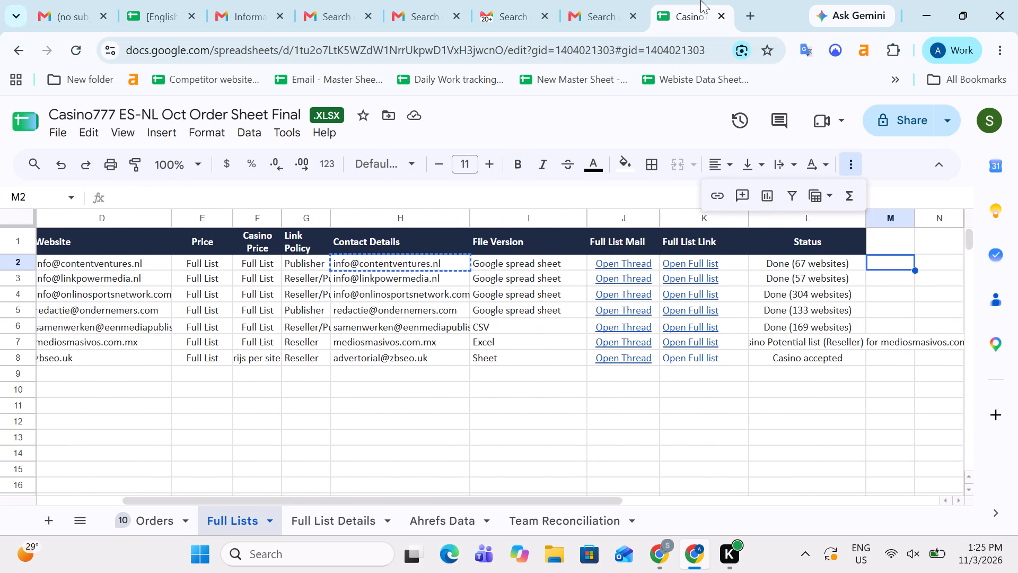
text(Updated)
key(Tab)
Review the Linkpowermedia row of Full Lists, from Sr. No. through Status.
key(Left)
key(Left)
key(Left)
key(Left)
key(Left)
key(Left)
key(Left)
key(Left)
key(Left)
key(Left)
key(Left)
key(Left)
key(Left)
key(Left)
key(Left)
key(Left)
key(Left)
key(Left)
key(Left)
key(Left)
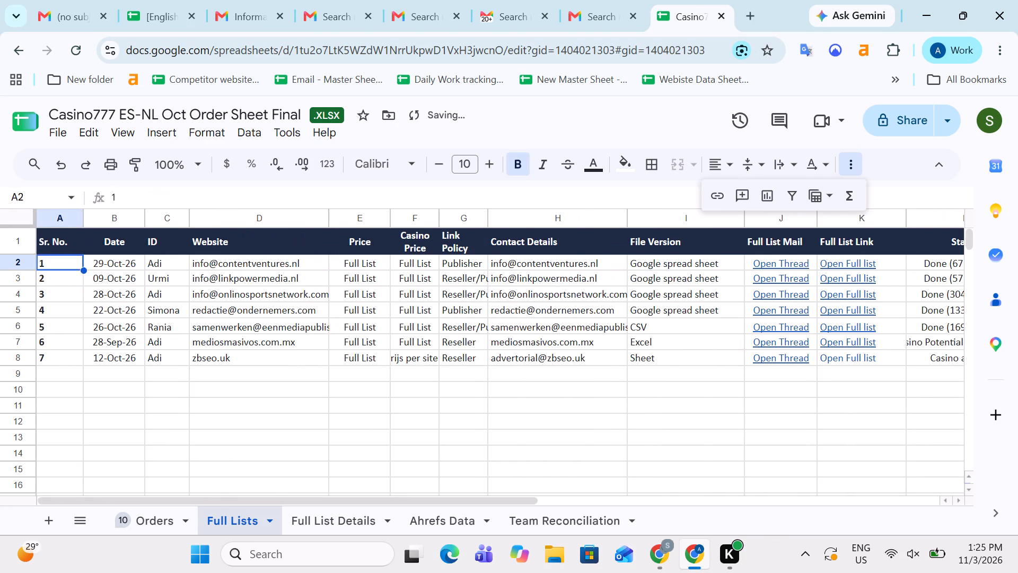
key(Down)
key(Right)
key(Right)
key(Right)
key(Right)
key(Right)
key(Right)
key(Right)
key(Left)
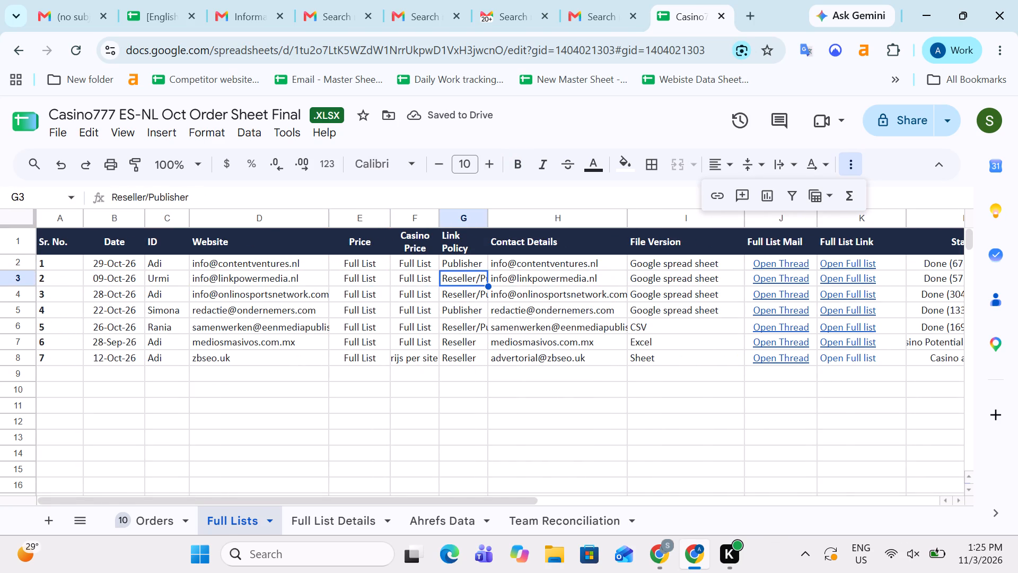
key(Right)
key(Left)
key(Right)
key(Right)
key(Right)
key(Right)
key(Right)
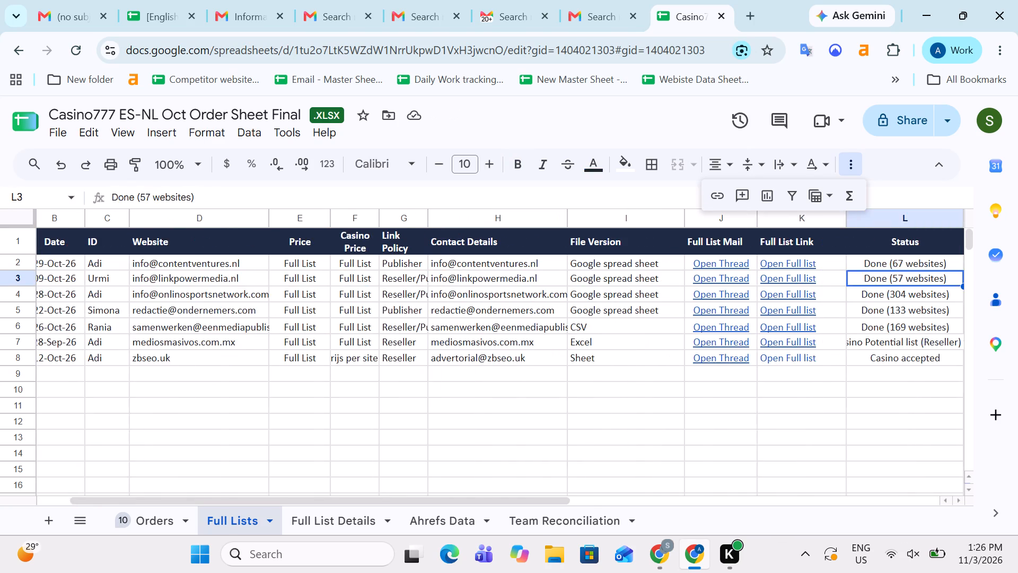
key(Right)
key(Left)
key(Left)
key(Left)
key(Left)
key(Left)
key(Left)
key(Left)
key(Left)
key(Left)
key(Left)
key(Left)
key(Left)
key(Left)
key(Left)
key(Left)
key(Left)
key(Left)
key(Left)
key(Left)
key(Left)
key(Right)
key(Right)
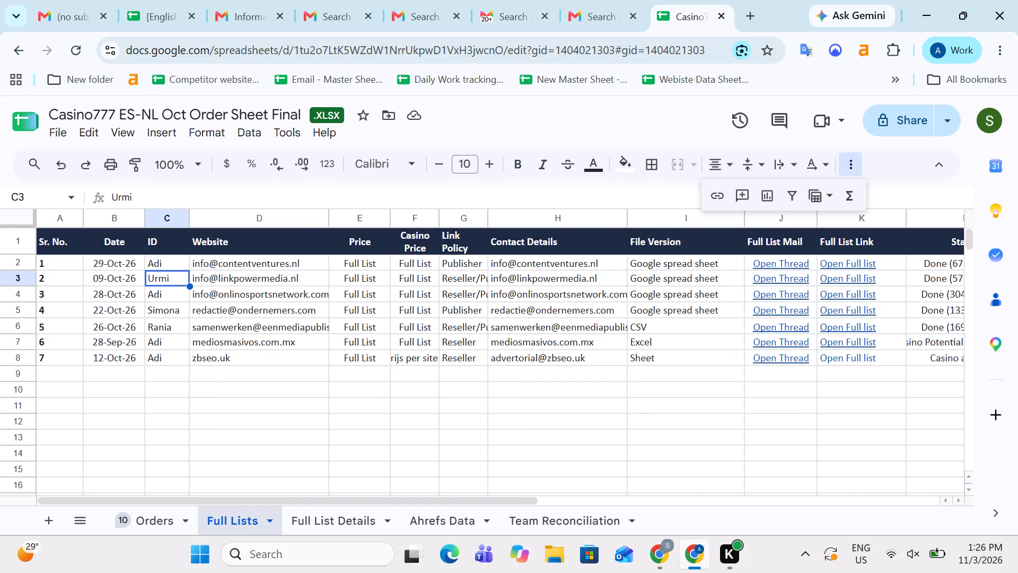
Copy the Website entry of the Linkpowermedia row and close the open "[English" spreadsheet tab.
key(Right)
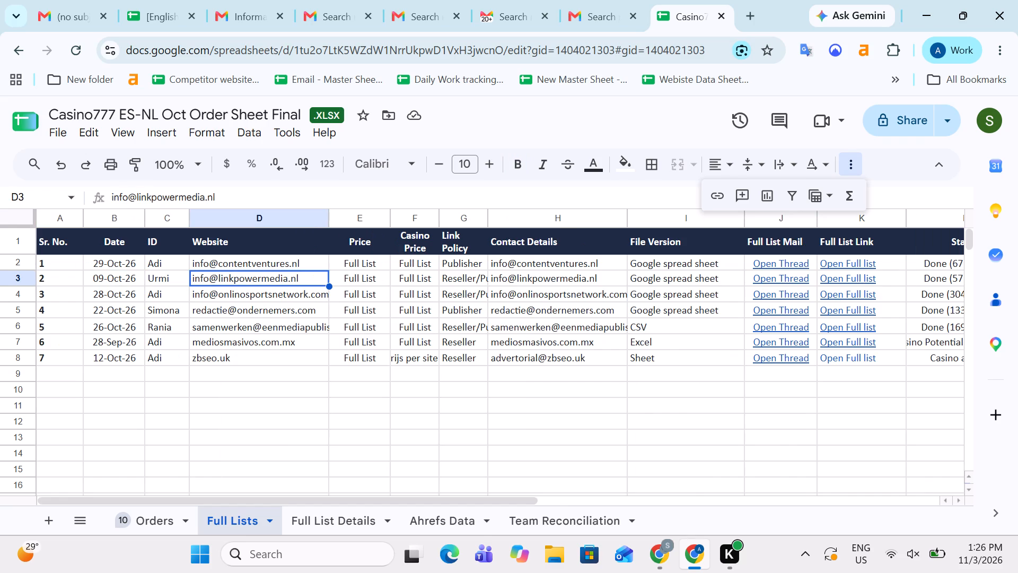
key(Right)
key(Left)
key(ctrl+c)
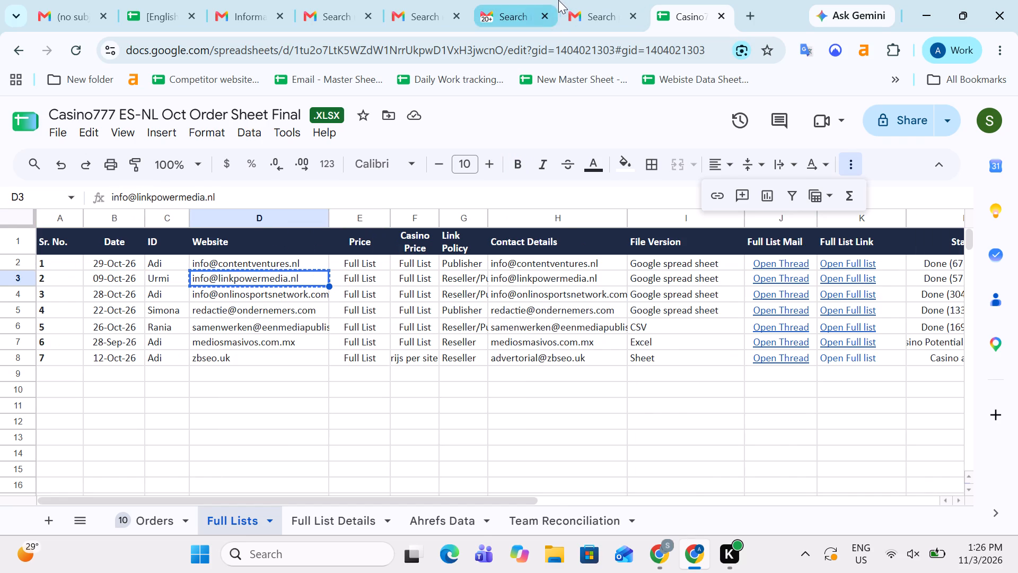
click(194, 13)
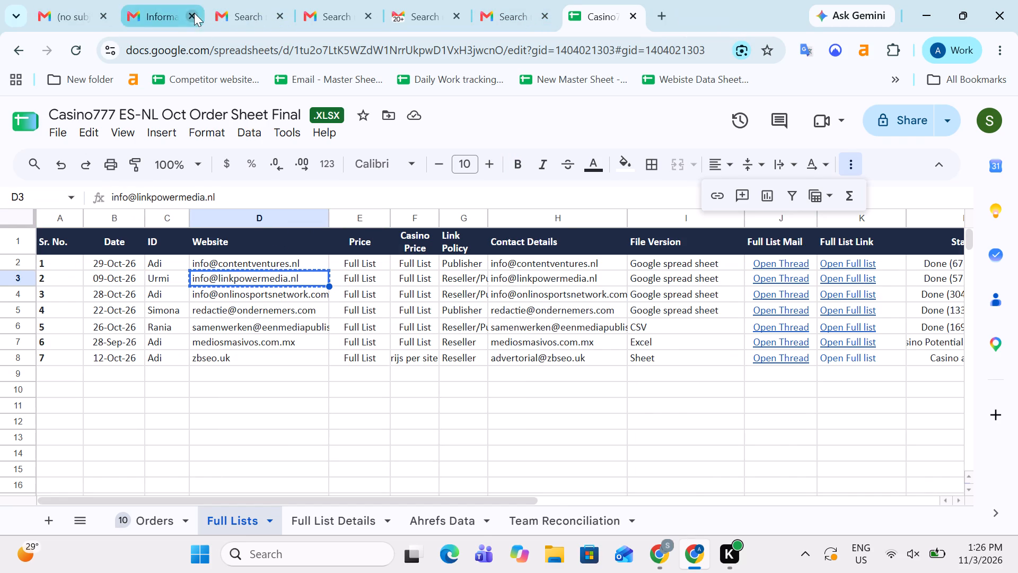
Check the Linkpowermedia row's price, link policy and file version cells, and open its full list link.
click(393, 282)
key(Right)
key(Right)
key(Right)
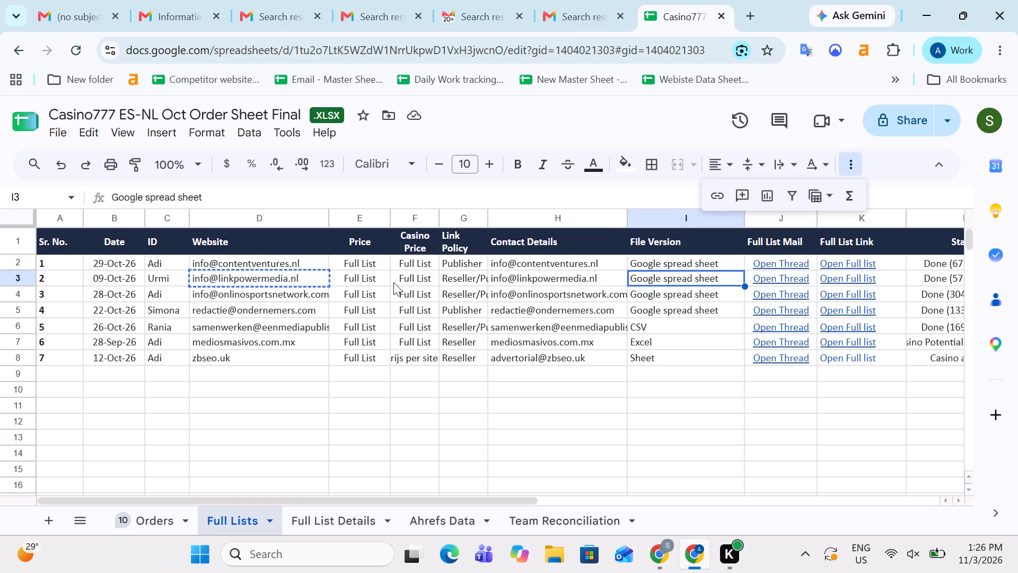
key(Right)
key(Right)
click(848, 275)
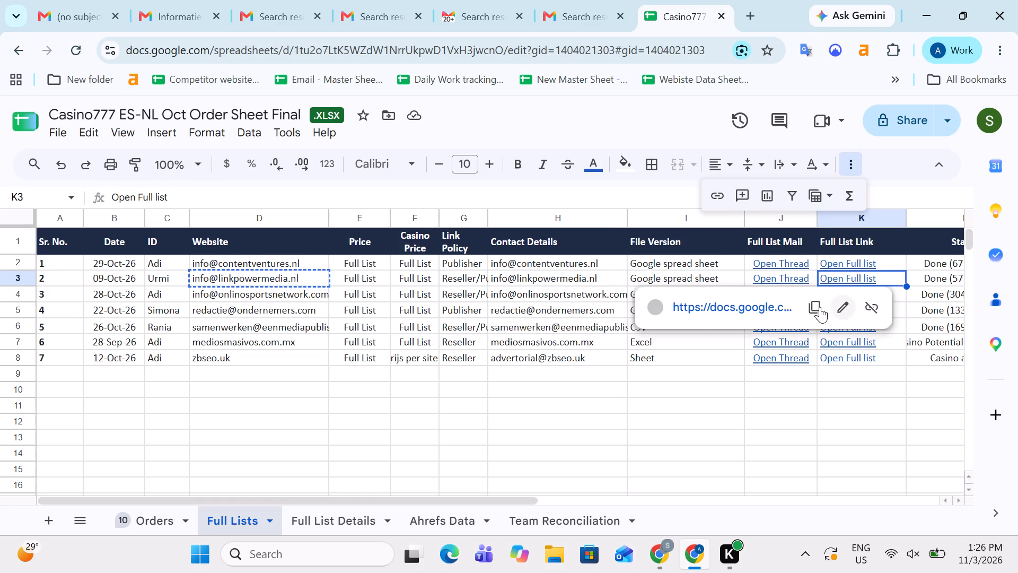
click(765, 303)
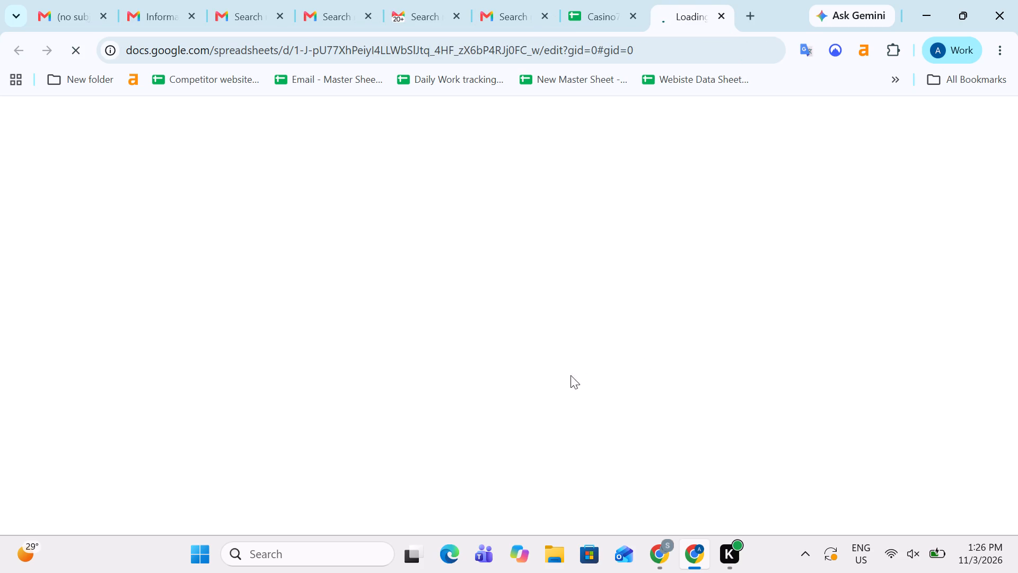
Copy the domain piramidaal.nl from the Linkpowermedia websites list and open it in a new tab.
scroll(503, 414, down, 6)
click(190, 397)
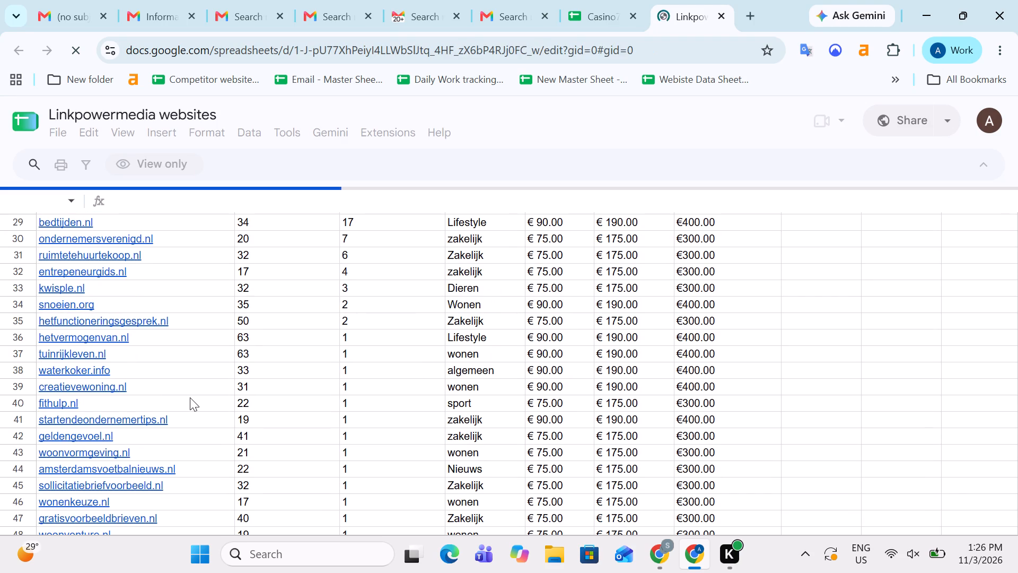
click(149, 383)
click(134, 359)
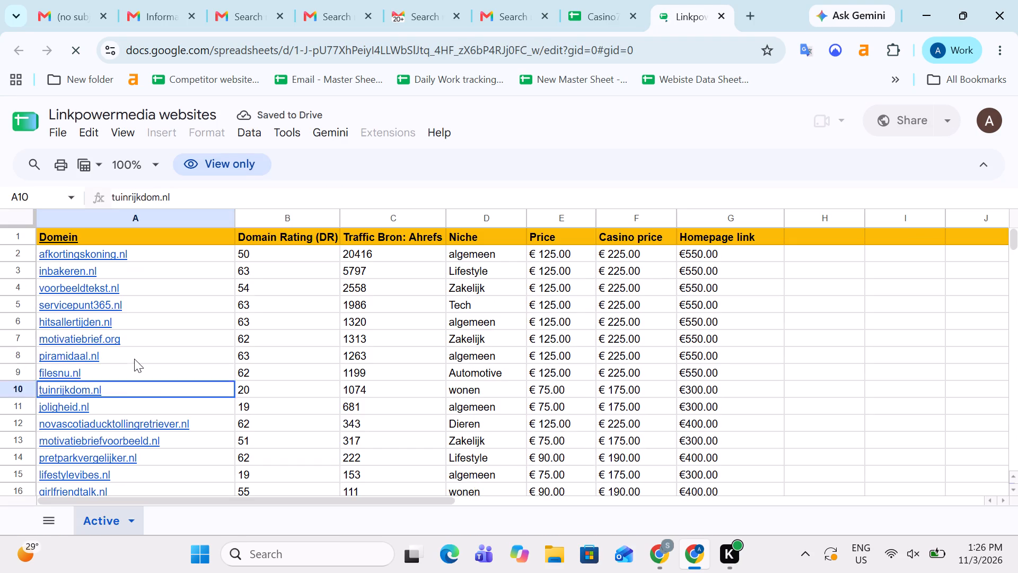
key(ctrl+c)
click(752, 12)
key(ctrl+v)
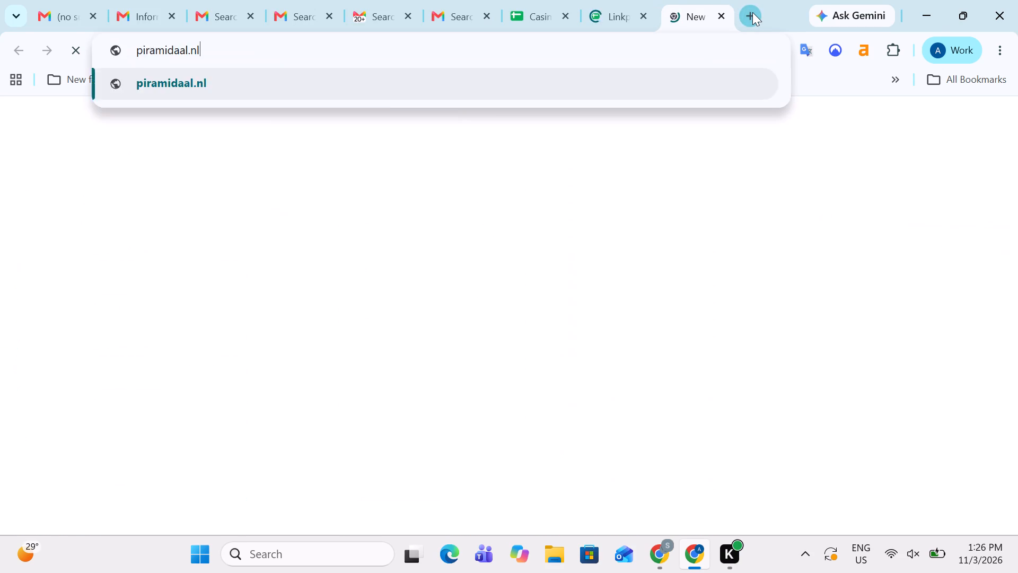
key(Return)
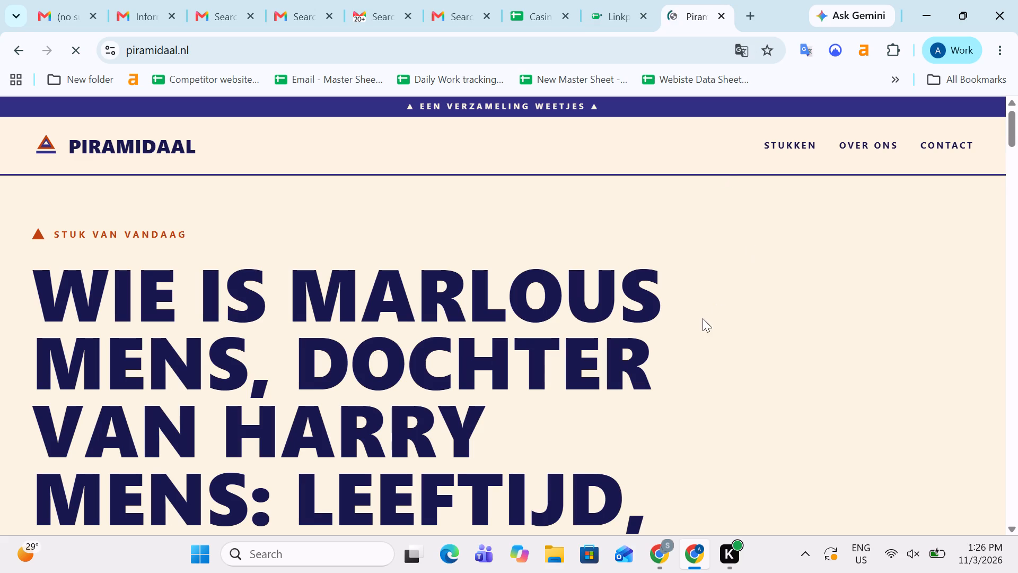
Open the contact page of piramidaal.nl, examine it down to the footer, and close the website tab.
click(942, 147)
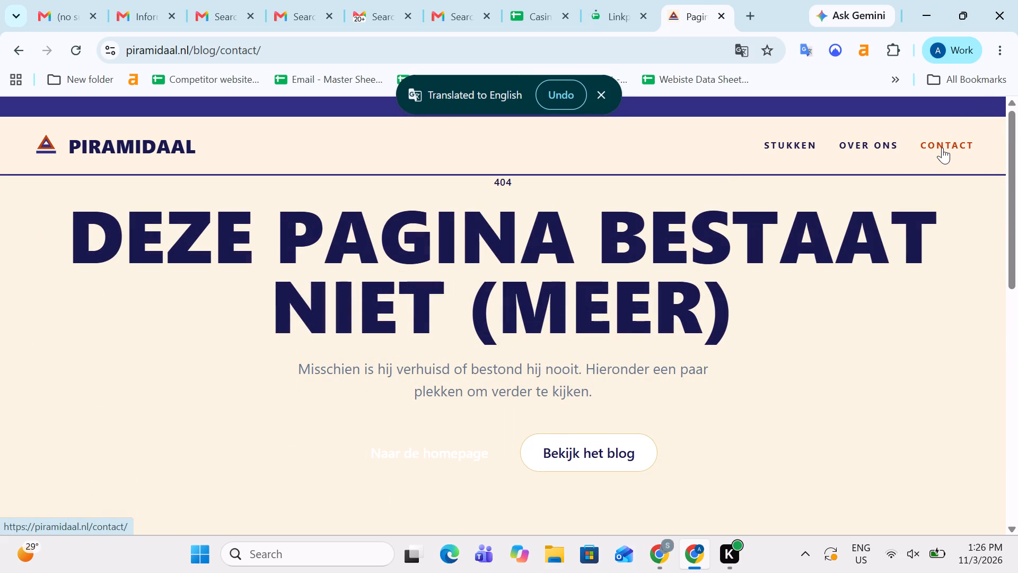
scroll(741, 212, down, 5)
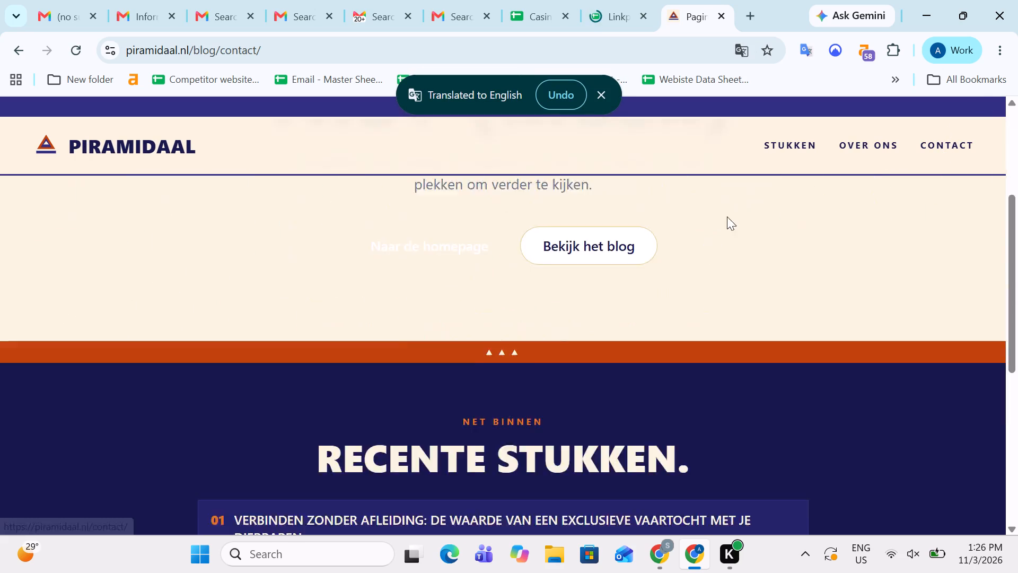
scroll(614, 253, down, 6)
scroll(812, 283, up, 9)
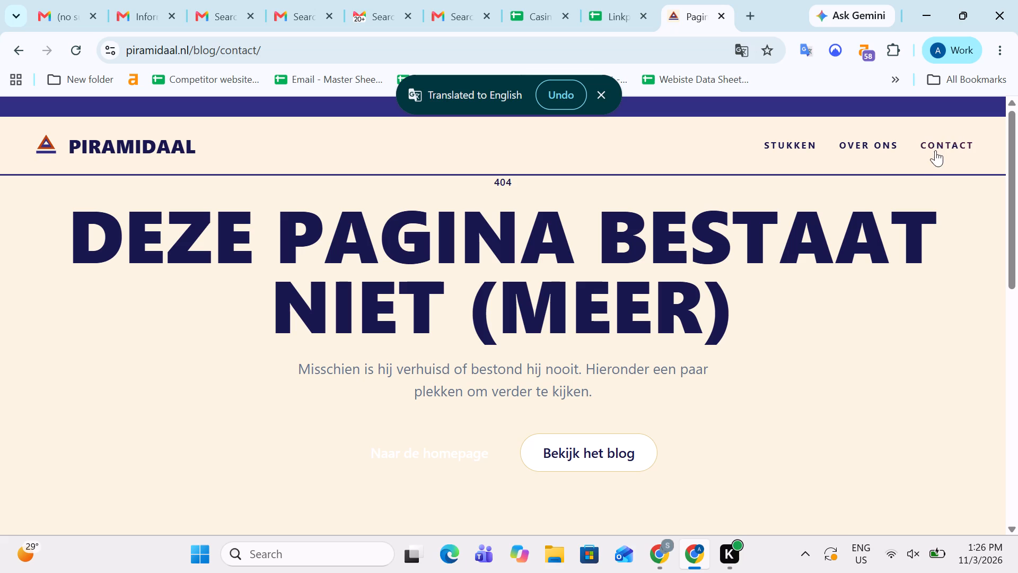
click(934, 141)
scroll(536, 360, down, 2)
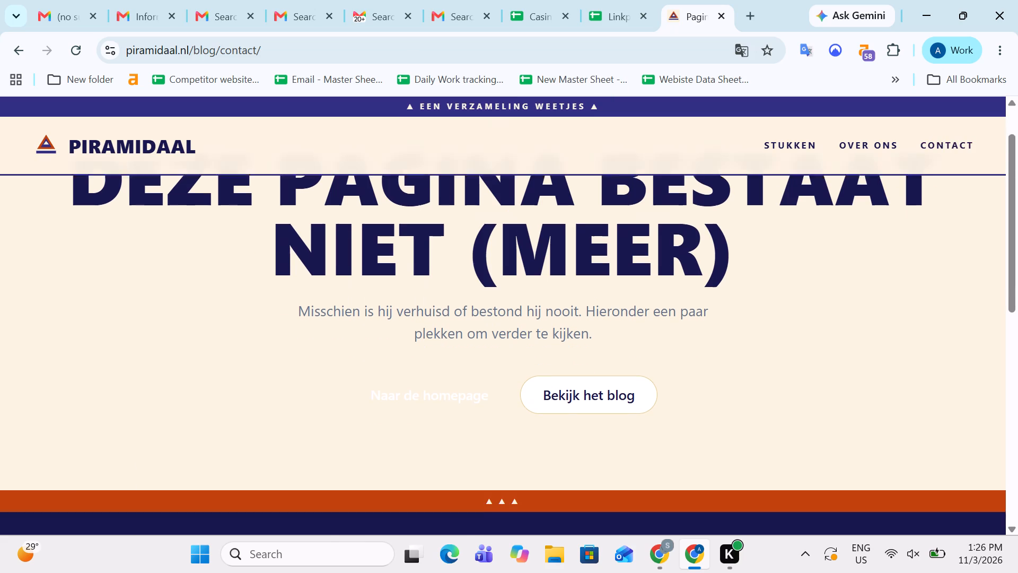
scroll(601, 328, down, 14)
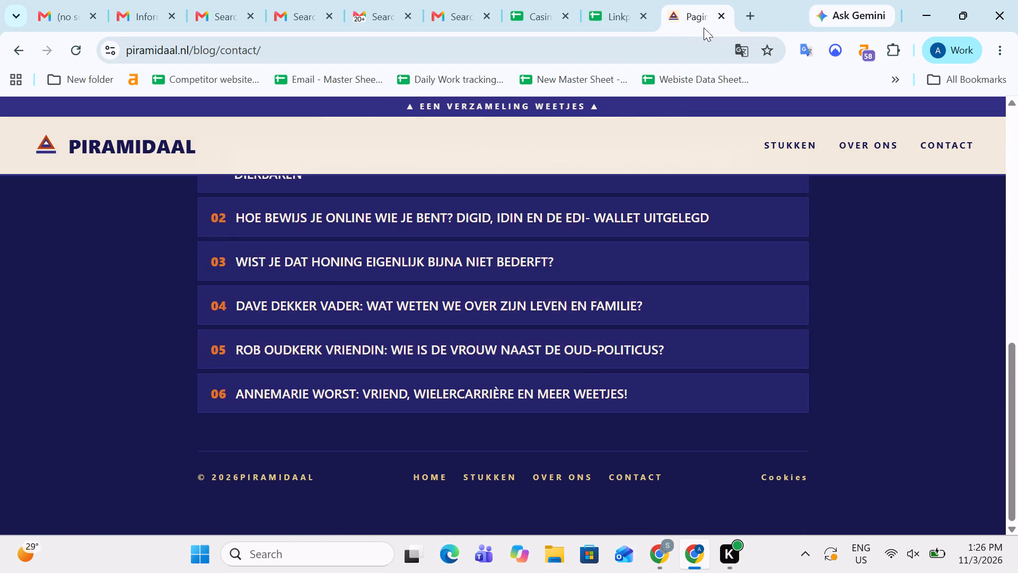
click(717, 14)
Copy the domain girlfriendtalk.nl from the Linkpowermedia websites list and open it in a new tab.
key(Down)
key(Down)
key(Down)
key(Down)
key(Down)
key(Down)
key(Down)
key(Down)
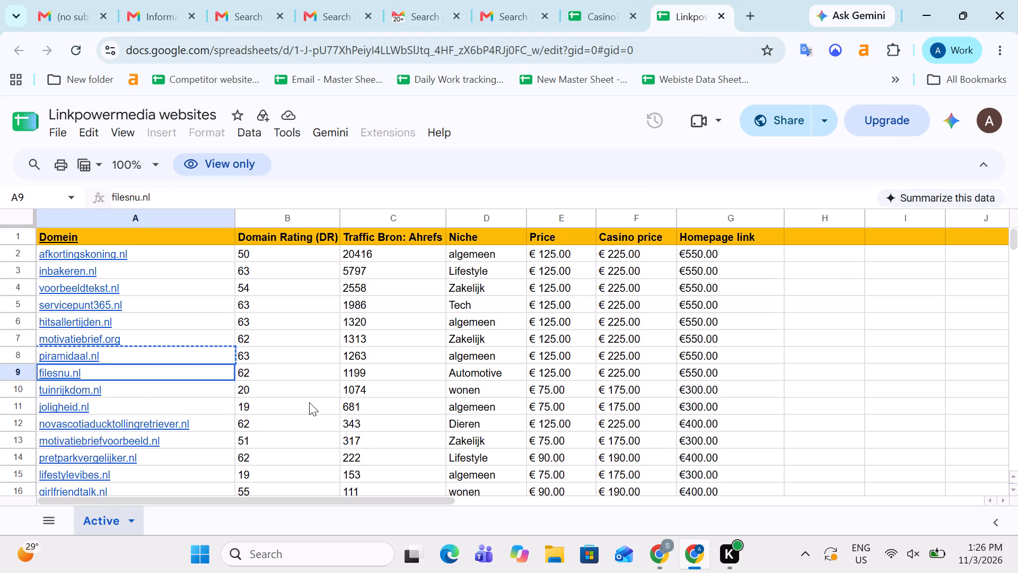
key(ctrl+c)
click(743, 11)
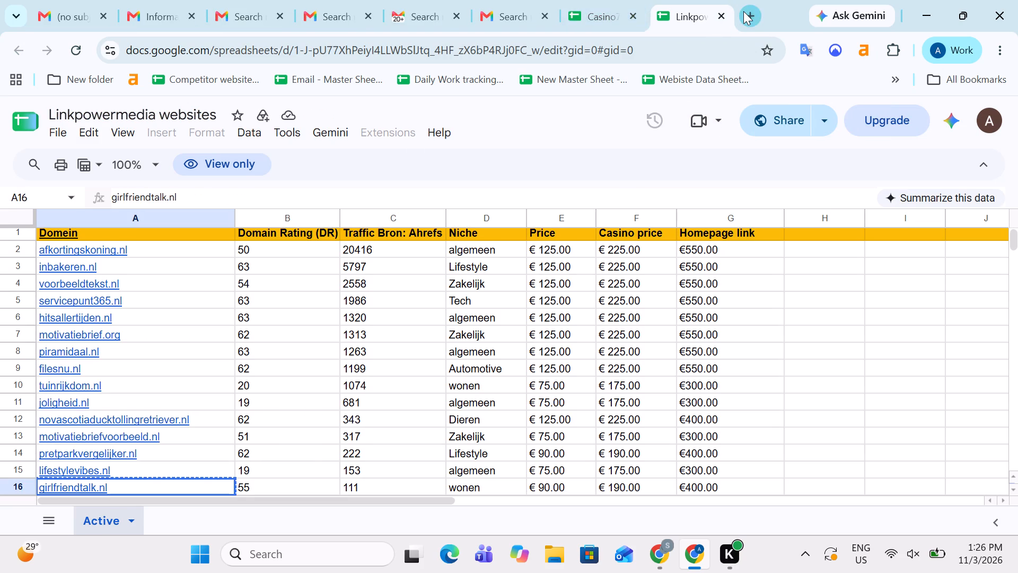
key(ctrl+v)
key(Return)
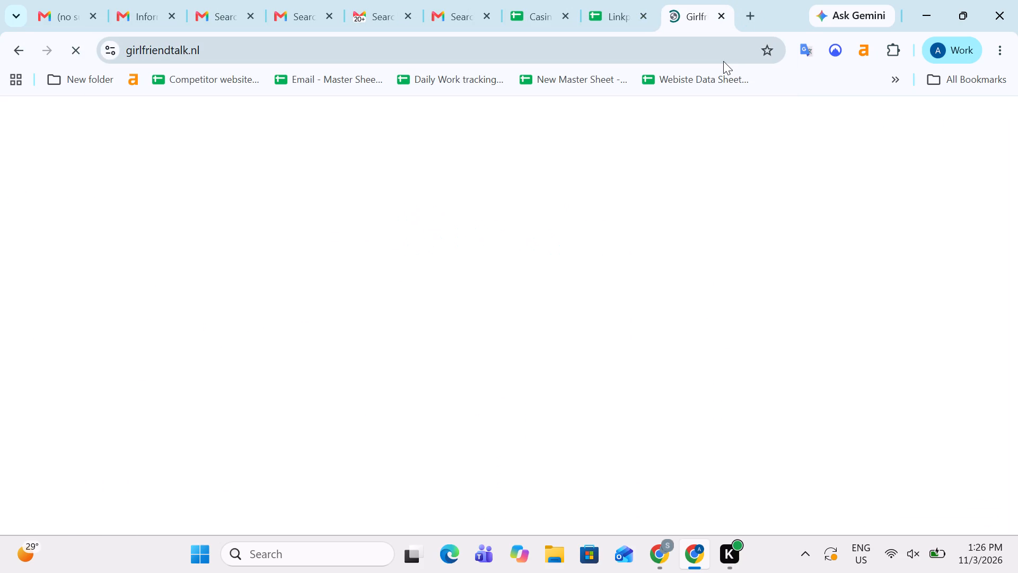
Examine the girlfriendtalk.nl footer and its About us page for contact details, and close the website tab.
drag(1007, 127, 1017, 528)
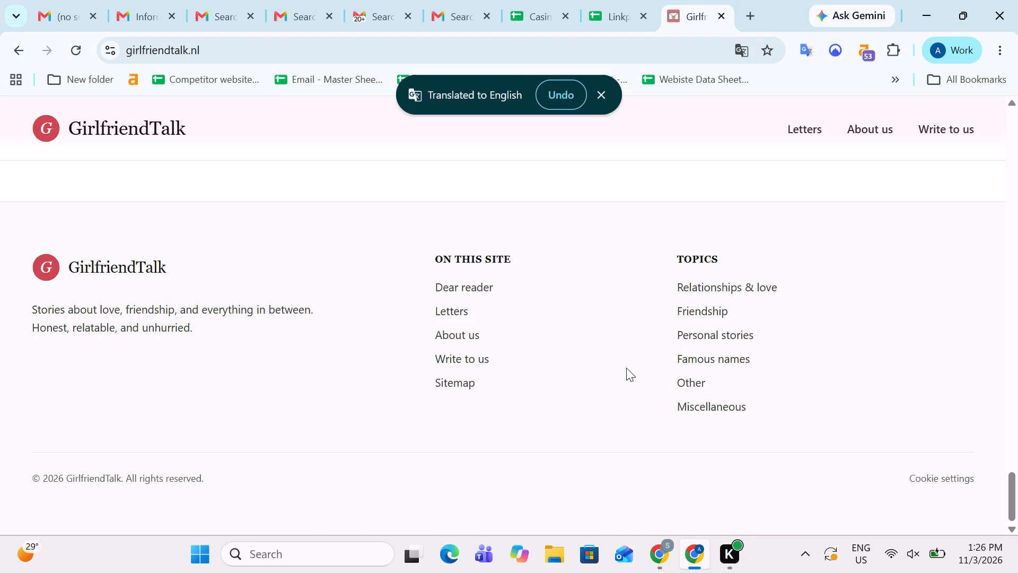
click(476, 340)
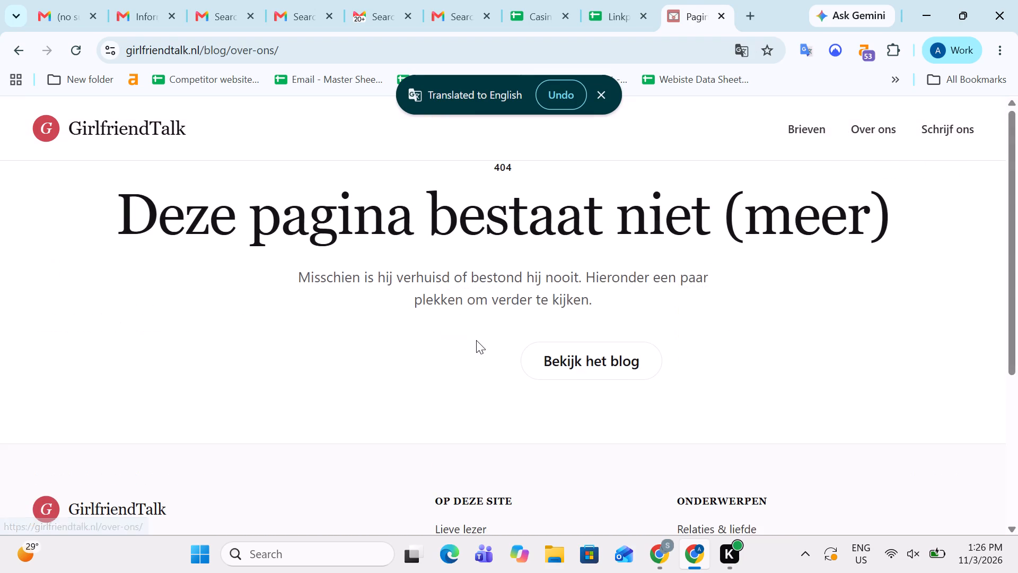
scroll(476, 340, down, 2)
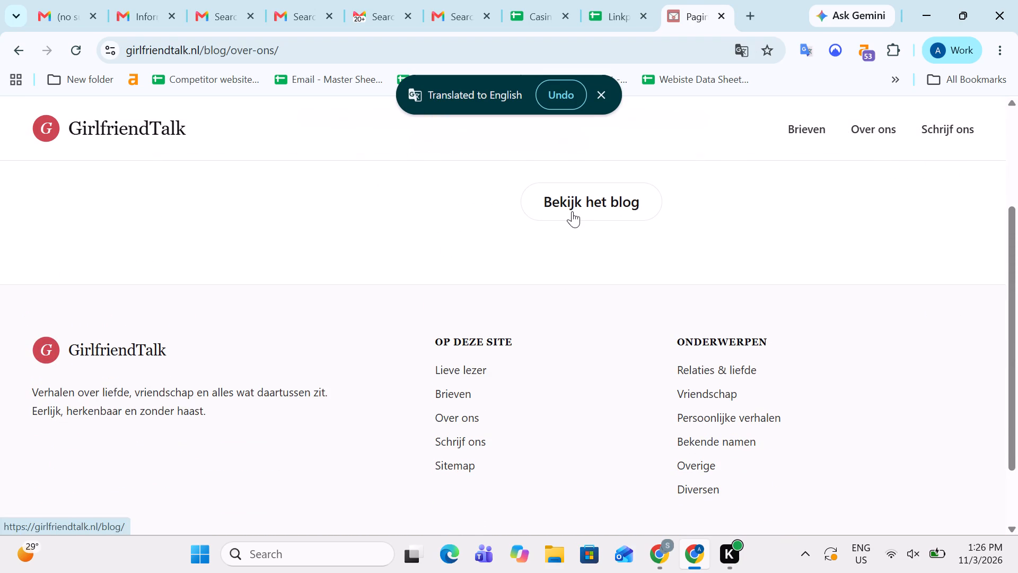
scroll(573, 218, up, 4)
scroll(479, 288, down, 6)
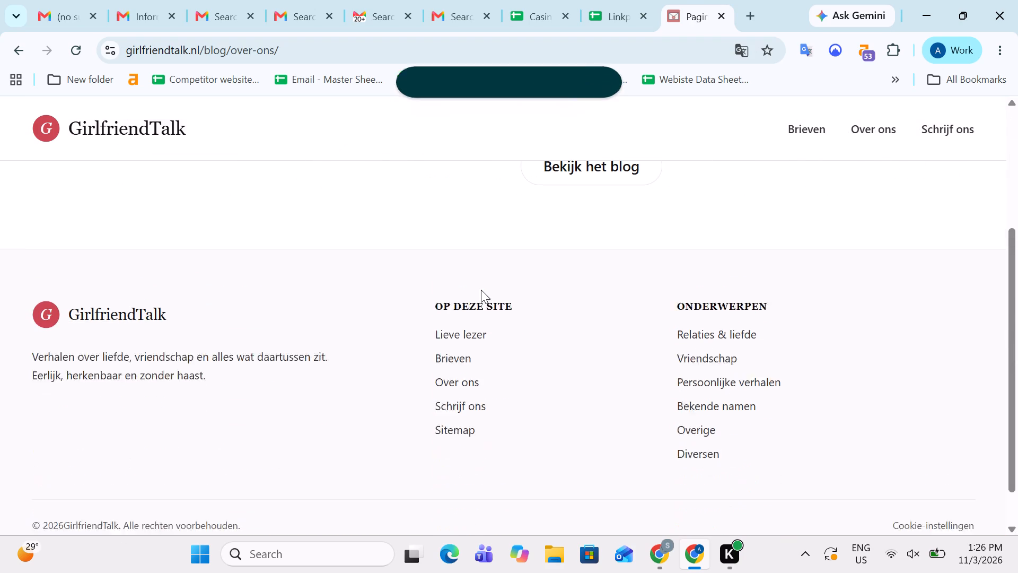
scroll(481, 290, down, 11)
scroll(481, 290, up, 8)
click(725, 16)
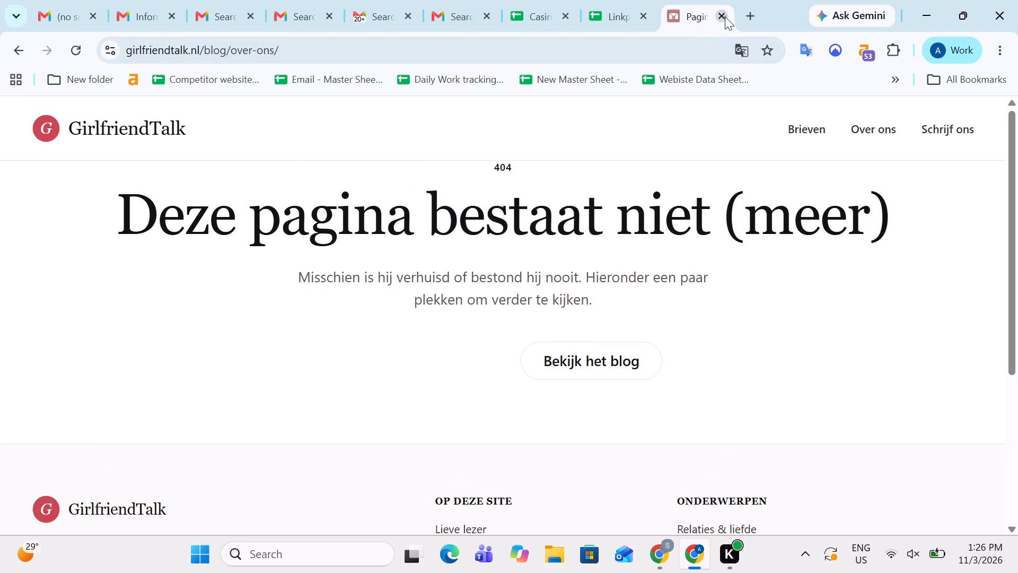
Copy the domain juffrouwtje.nl from the Linkpowermedia websites list and open it in a new tab.
key(Down)
key(Down)
key(Down)
key(Down)
key(Down)
key(Down)
key(Down)
key(Down)
key(ctrl+c)
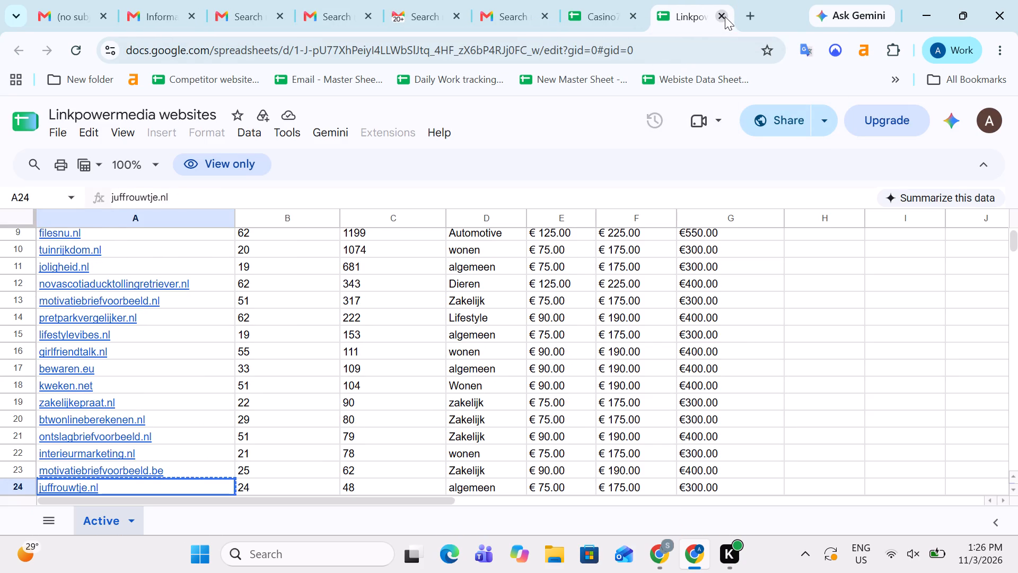
click(750, 21)
key(ctrl+v)
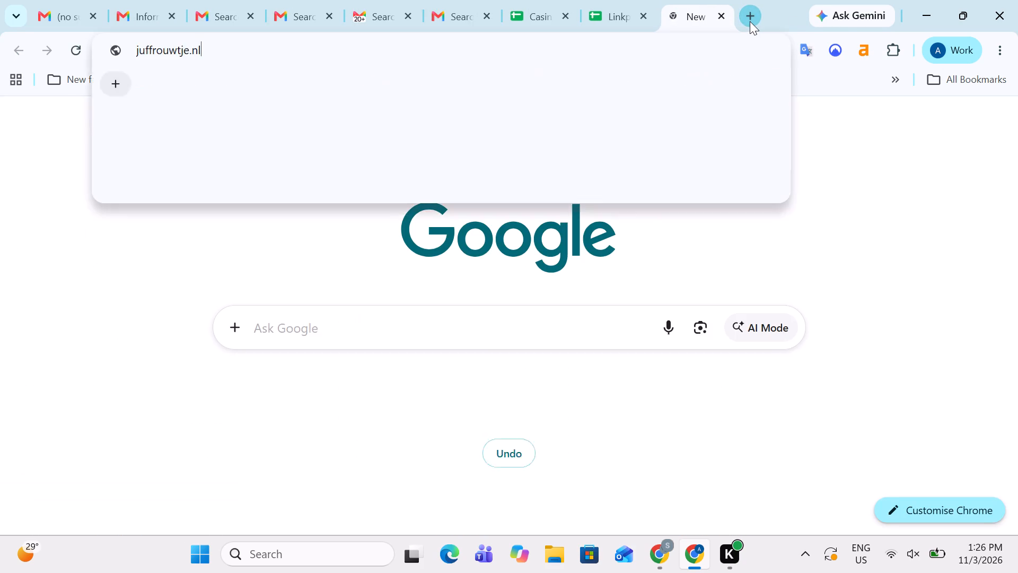
key(Return)
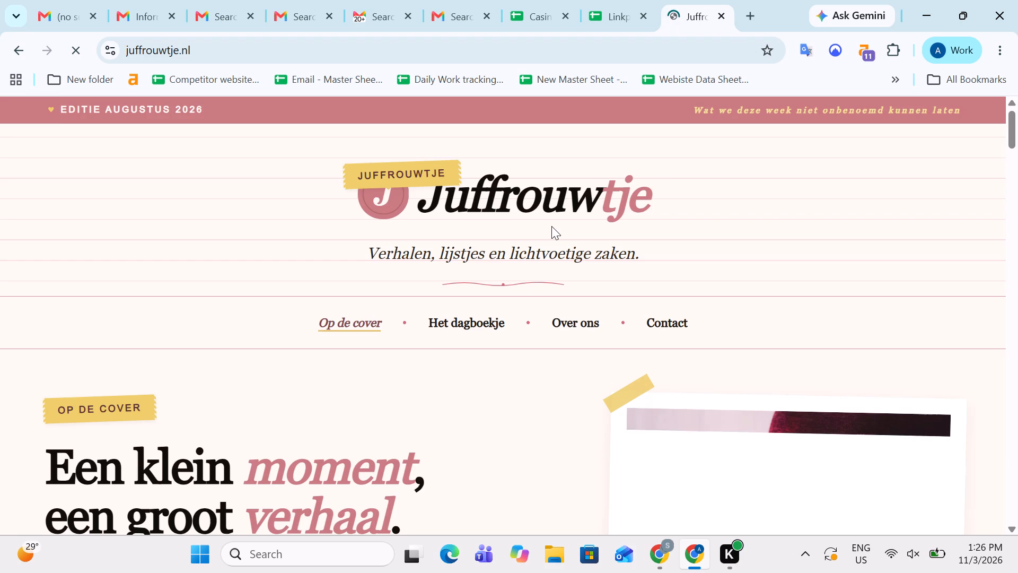
Open the contact page of juffrouwtje.nl and examine it for contact details.
click(691, 317)
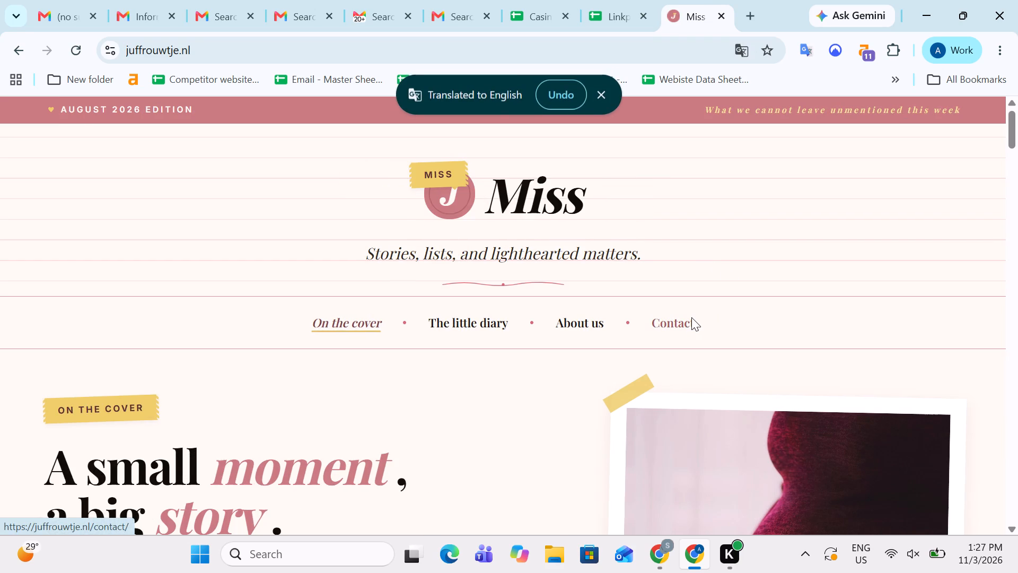
scroll(661, 330, down, 4)
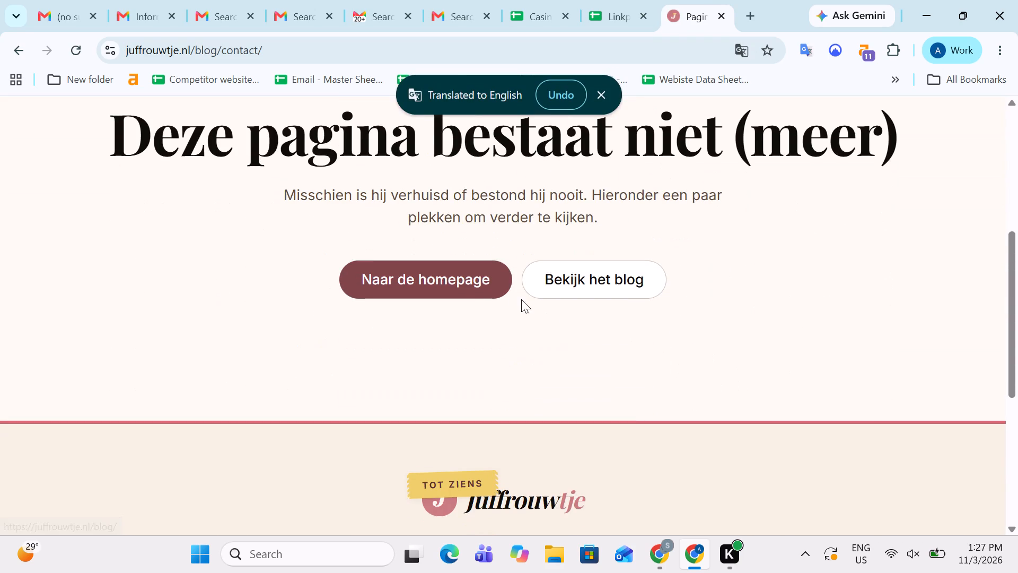
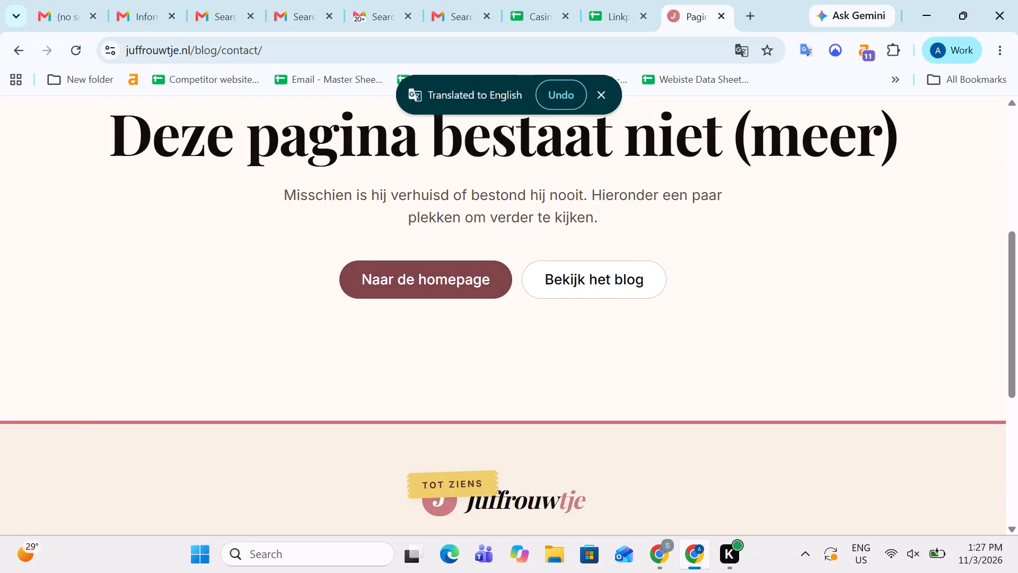
Translate the missing-page text on juffrouwtje.nl, examine its footer, and close the website and the Linkpowermedia websites list.
click(319, 174)
triple_click(345, 187)
click(343, 174)
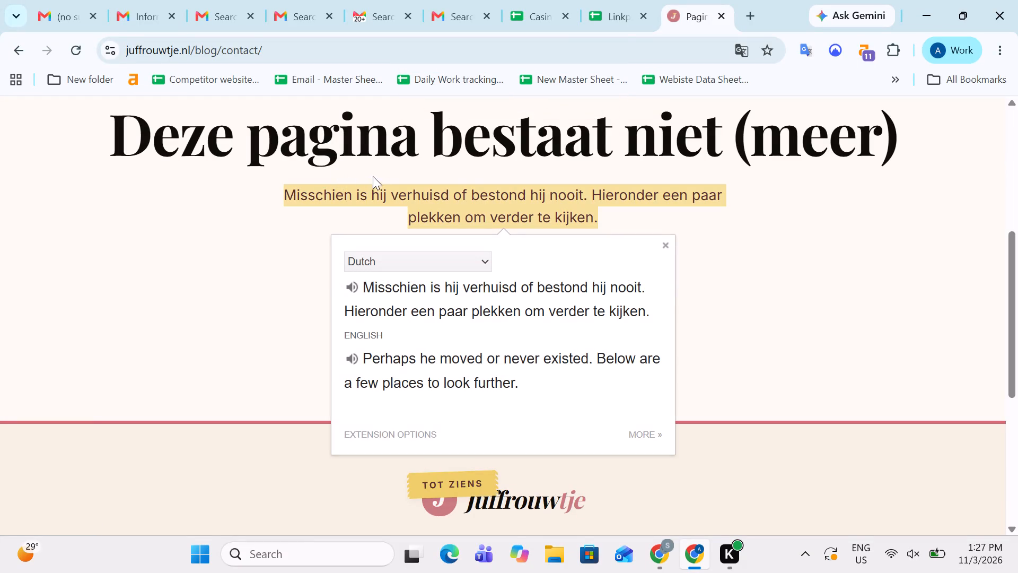
click(724, 174)
scroll(713, 208, down, 6)
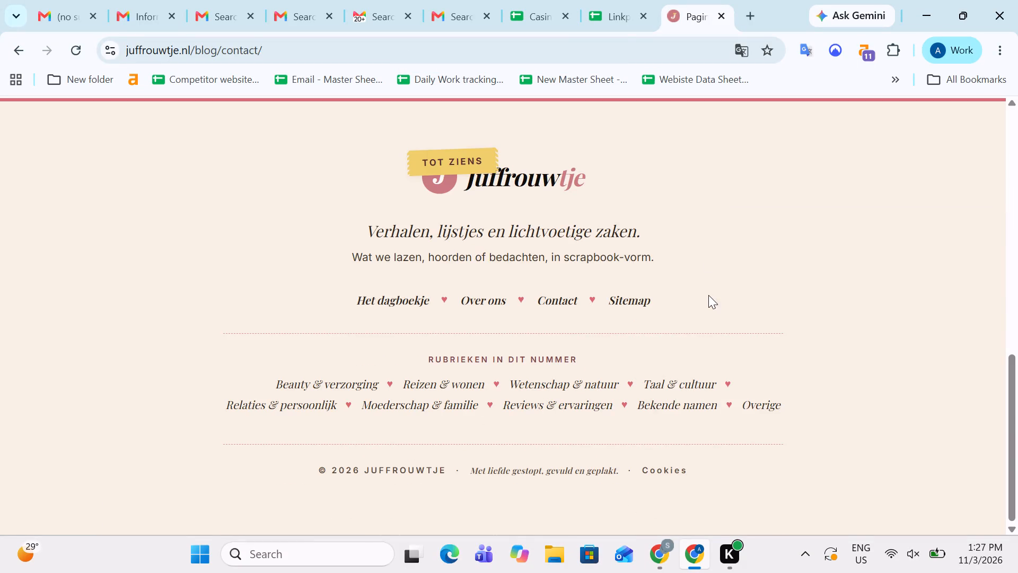
scroll(708, 295, down, 1)
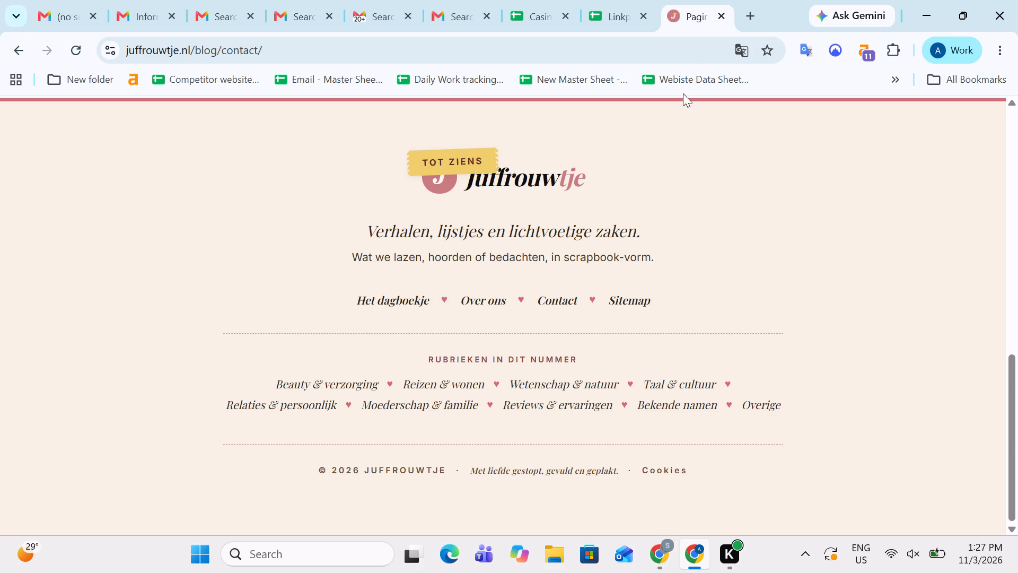
click(725, 14)
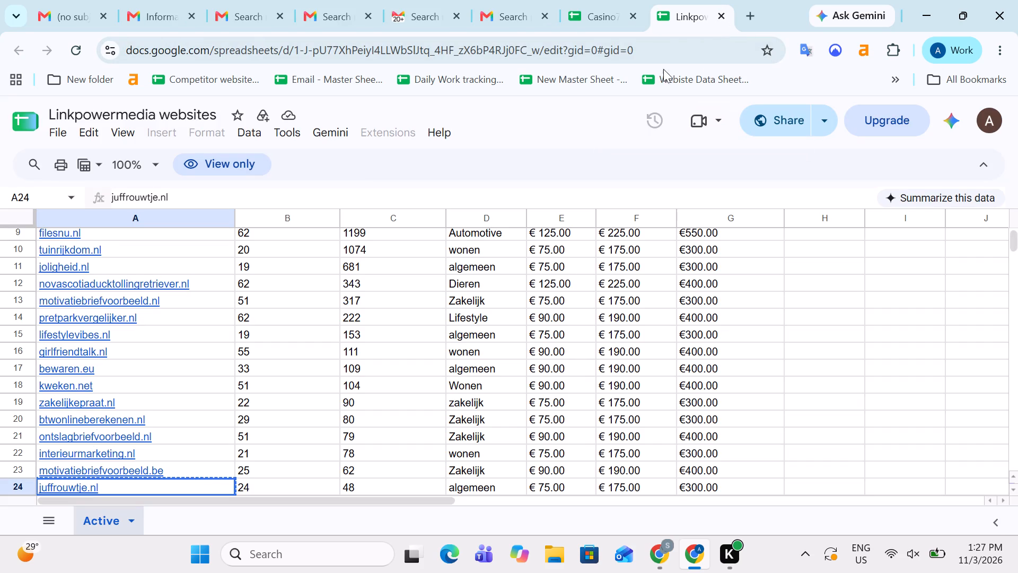
click(721, 19)
Review the linkpowermedia row's entries across the Full Lists sheet, including link policy and date, and copy its website entry.
key(Right)
key(Right)
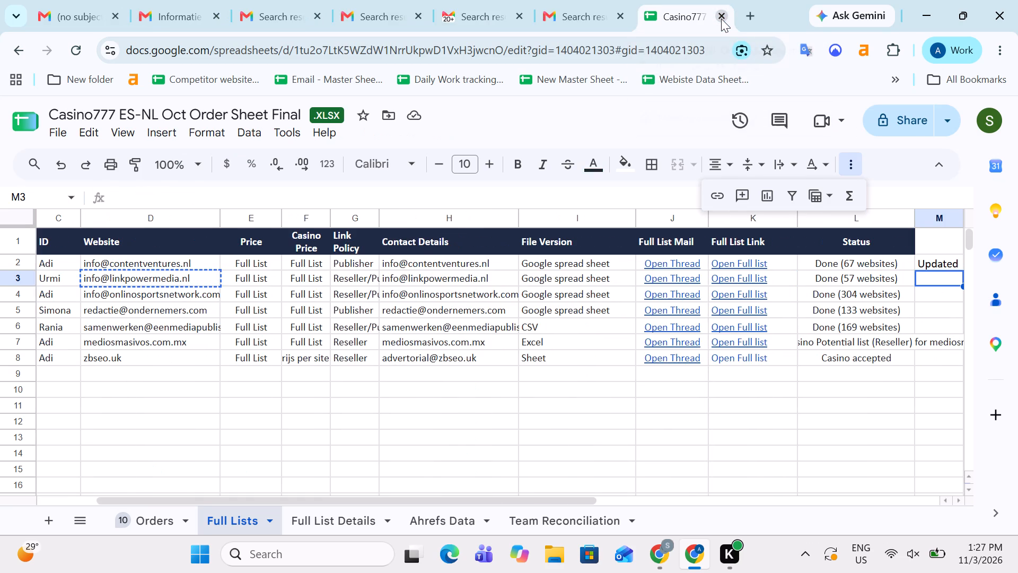
key(Left)
key(Left)
key(Left)
key(Left)
key(Left)
key(Left)
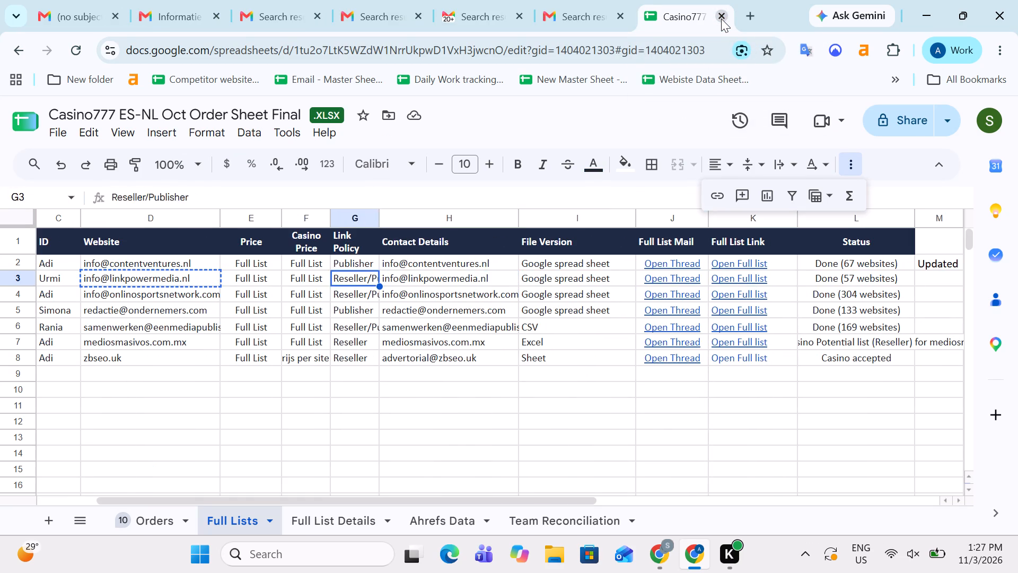
key(Left)
key(Right)
key(Right)
key(Right)
key(Right)
key(Left)
key(Left)
key(Left)
key(Left)
key(Left)
key(Left)
key(Left)
key(Left)
key(Left)
key(Left)
key(Left)
key(Left)
key(Left)
key(Left)
key(Left)
key(Left)
key(Right)
key(Right)
key(Right)
key(Right)
key(Right)
key(Right)
key(Right)
key(Right)
key(Right)
key(Right)
key(Right)
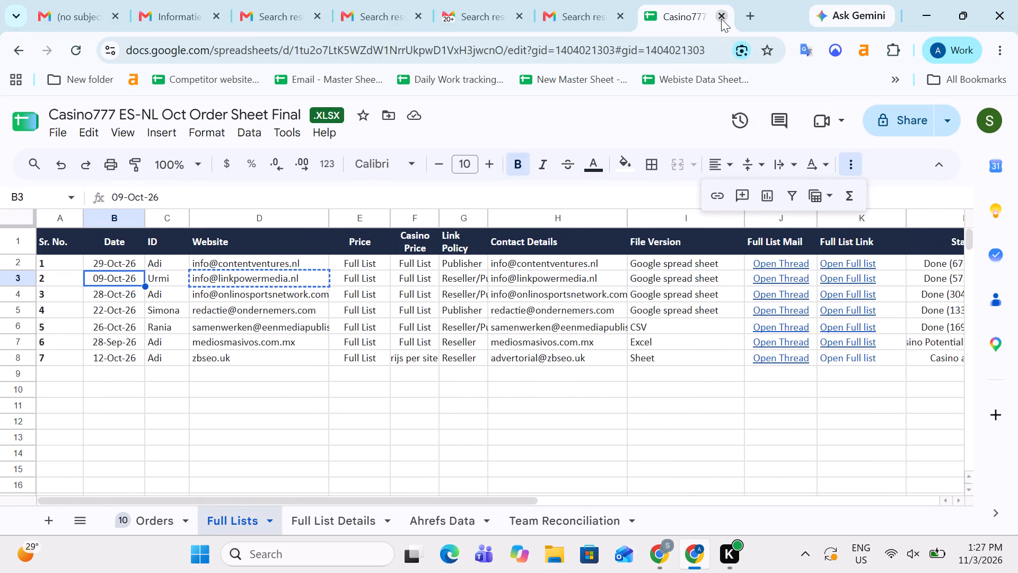
key(Right)
key(Right)
key(Left)
key(Left)
key(Left)
key(Left)
key(Left)
key(Left)
key(Left)
key(Left)
key(Left)
key(Left)
key(Left)
key(Left)
key(Left)
key(Left)
key(Left)
key(Left)
key(Left)
key(Left)
key(Left)
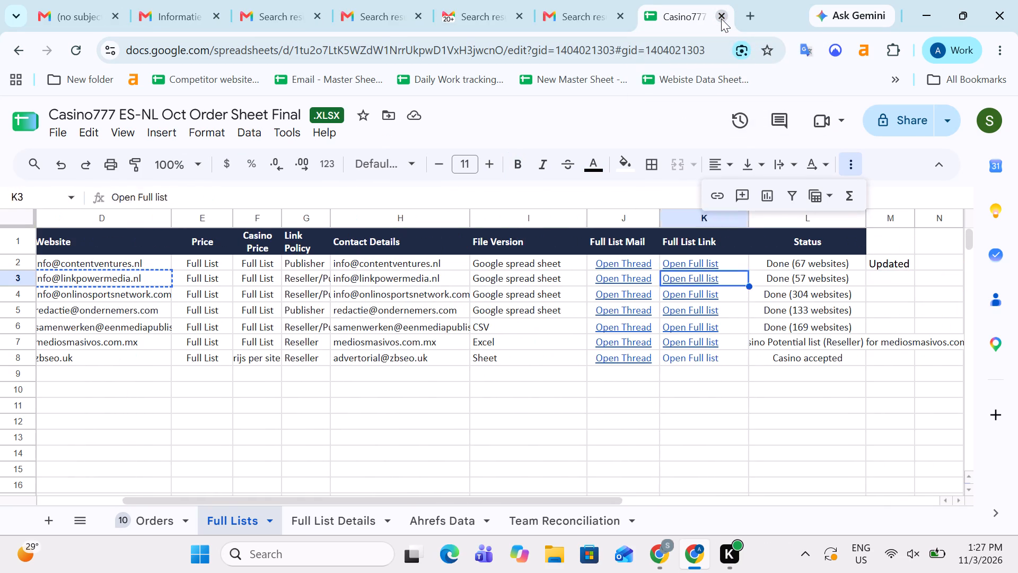
key(Right)
key(Right)
key(Right)
key(ctrl+c)
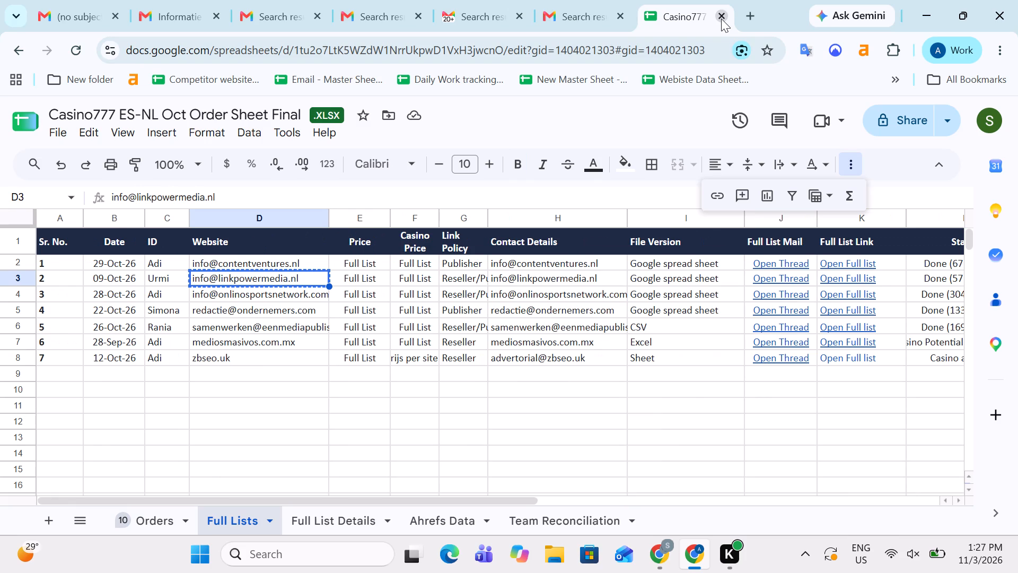
Mark the linkpowermedia row as Updated in the column after Status.
key(Right)
key(Right)
key(Right)
key(Right)
key(Right)
key(Right)
key(Right)
key(Right)
key(Right)
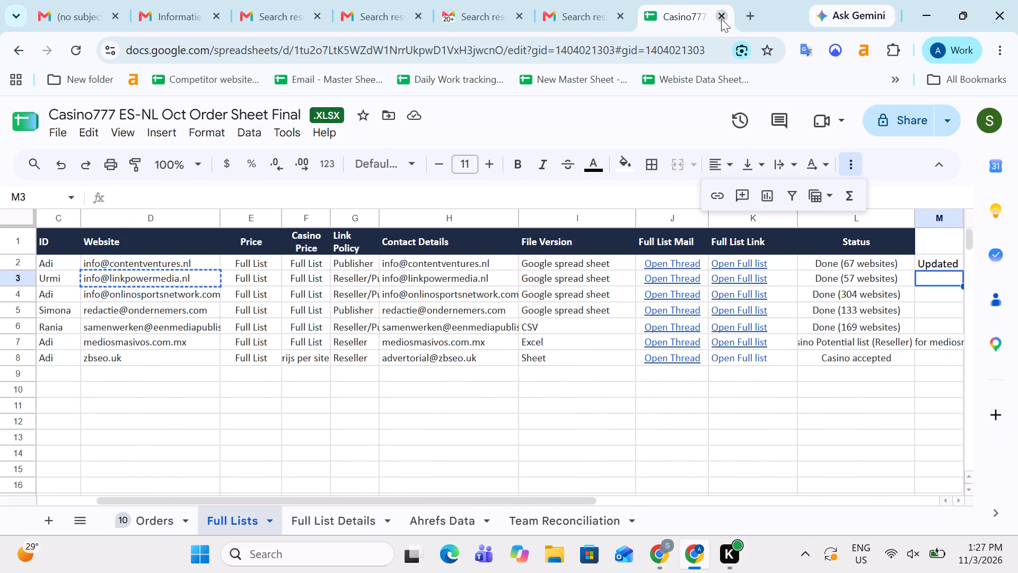
text(up)
key(Down)
Set the Link Policy of the onlinosportsnetwork row to Publisher.
key(Left)
key(Left)
key(Left)
key(Left)
key(Left)
key(Left)
key(Left)
key(Left)
key(Left)
key(Left)
key(Left)
key(Left)
key(Left)
key(Left)
key(Left)
key(Left)
key(Left)
key(Left)
key(Left)
key(Left)
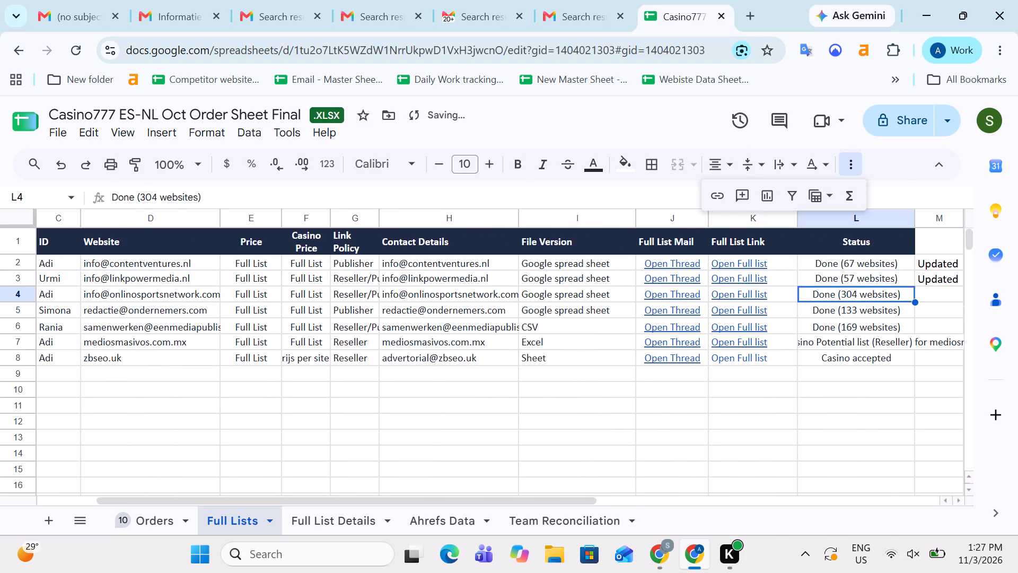
key(Right)
key(Right)
key(Right)
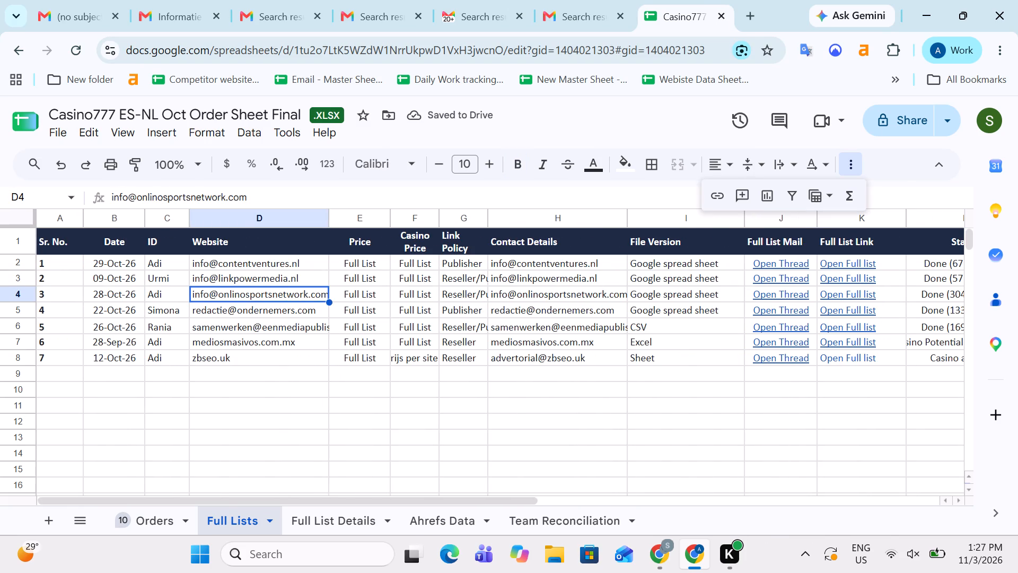
key(Right)
key(Right)
key(Right)
key(Right)
key(Left)
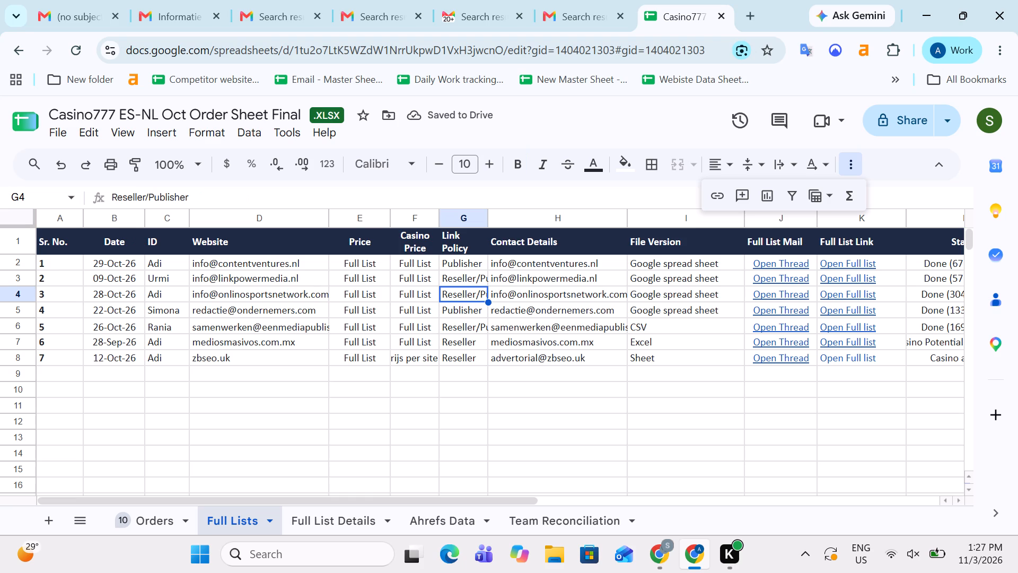
key(Right)
key(Left)
key(shift+p)
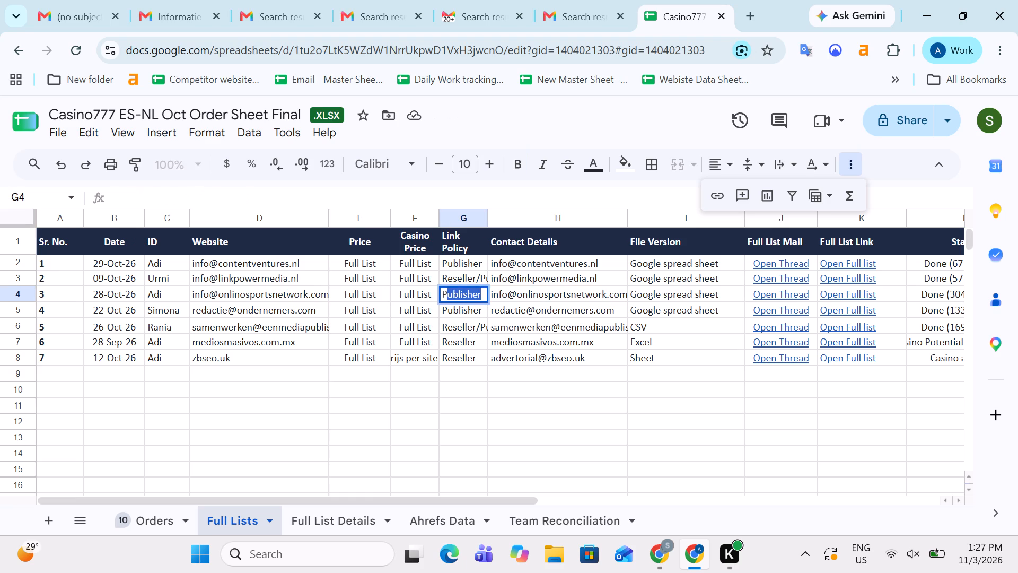
key(Right)
Mark the onlinosportsnetwork row as Updated in the column after Status.
key(Right)
key(Right)
key(Right)
key(Right)
key(Right)
key(Right)
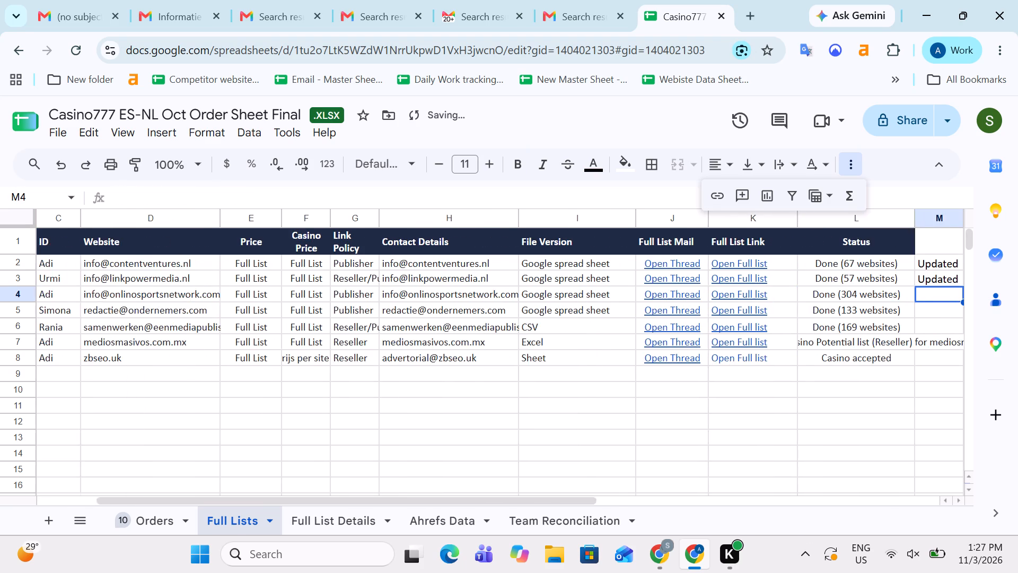
key(Left)
key(Left)
key(Right)
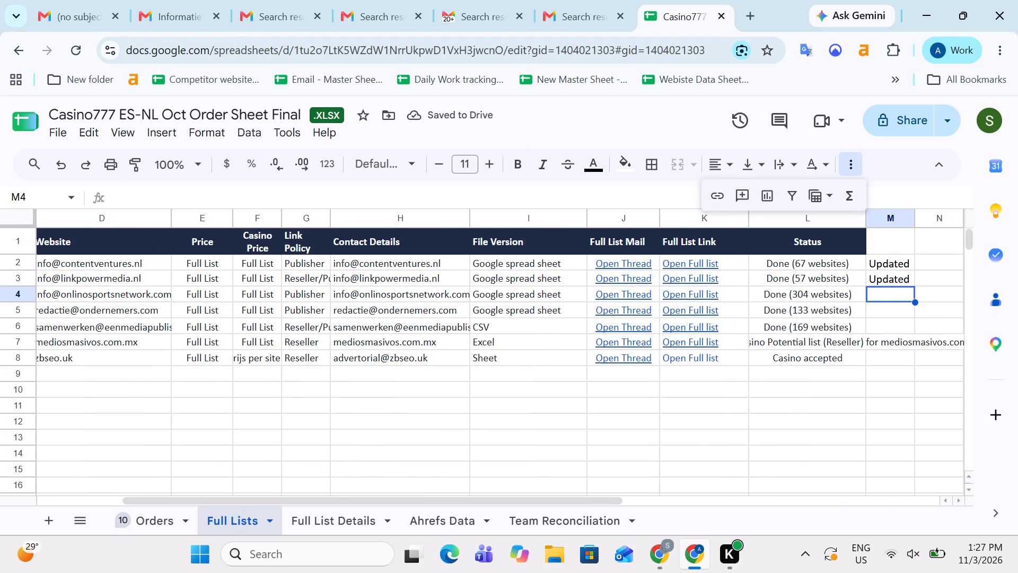
key(u)
key(Down)
key(Left)
key(Right)
key(Up)
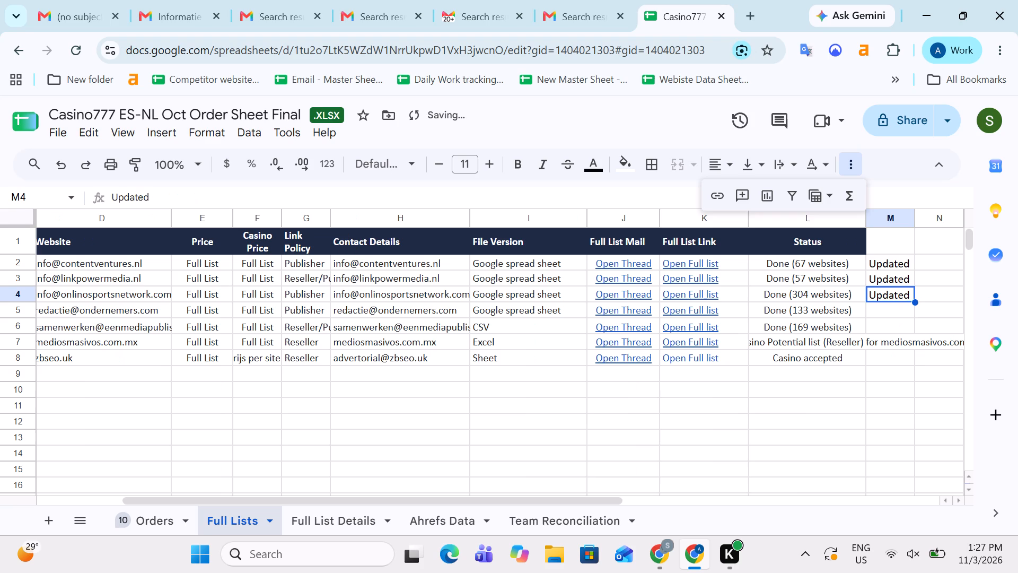
Review the ondernemers row's ID, website, price and casino price entries in the Full Lists sheet.
key(Down)
key(Left)
key(Left)
key(Left)
key(Left)
key(Left)
key(Left)
key(Left)
key(Left)
key(Left)
key(Left)
key(Left)
key(Left)
key(Left)
key(Left)
key(Left)
key(Left)
key(Left)
key(Left)
key(Left)
key(Right)
key(Right)
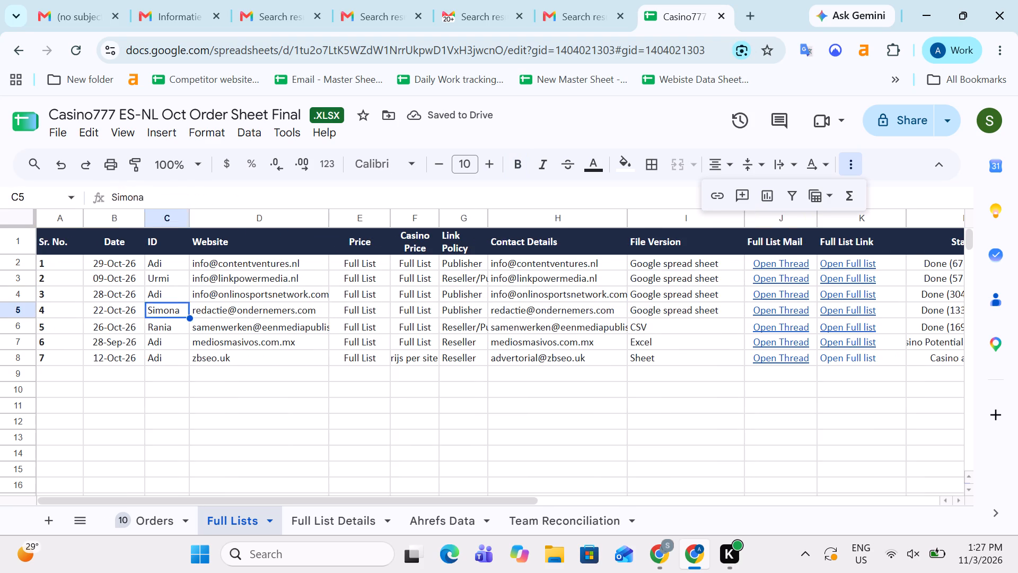
key(Right)
key(Right)
key(Right)
key(Left)
key(Right)
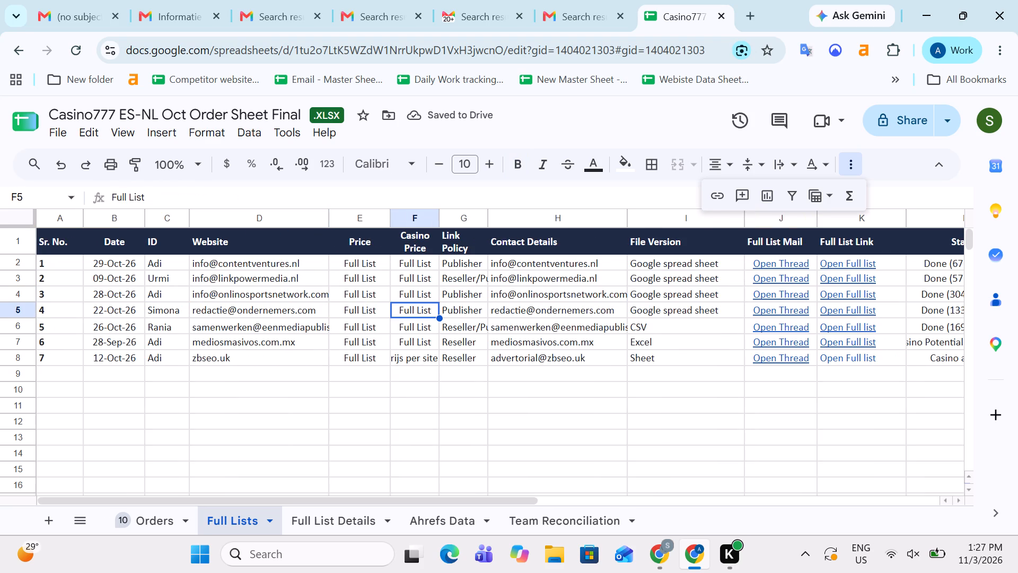
Mark the ondernemers row as Updated in the column after Status.
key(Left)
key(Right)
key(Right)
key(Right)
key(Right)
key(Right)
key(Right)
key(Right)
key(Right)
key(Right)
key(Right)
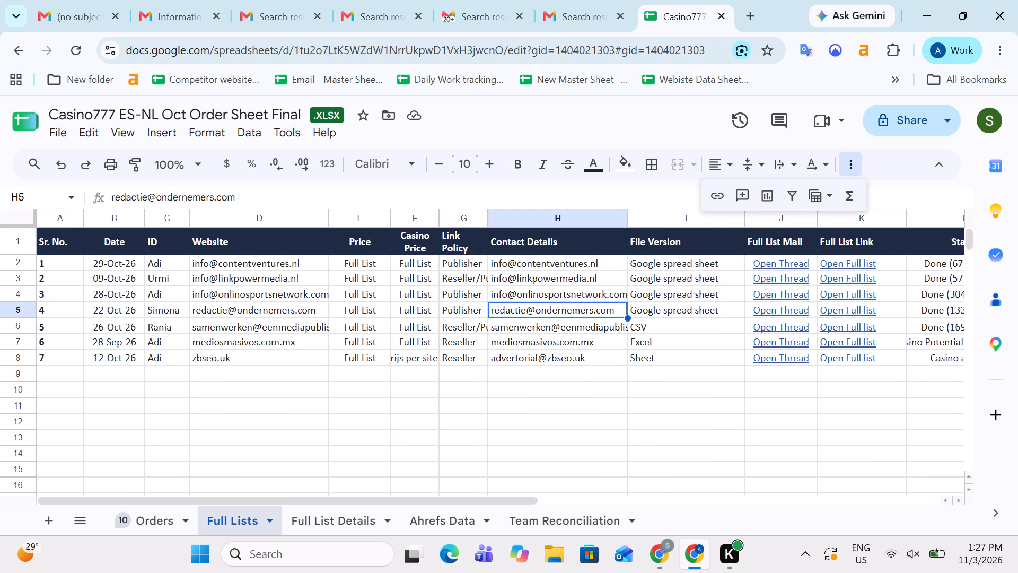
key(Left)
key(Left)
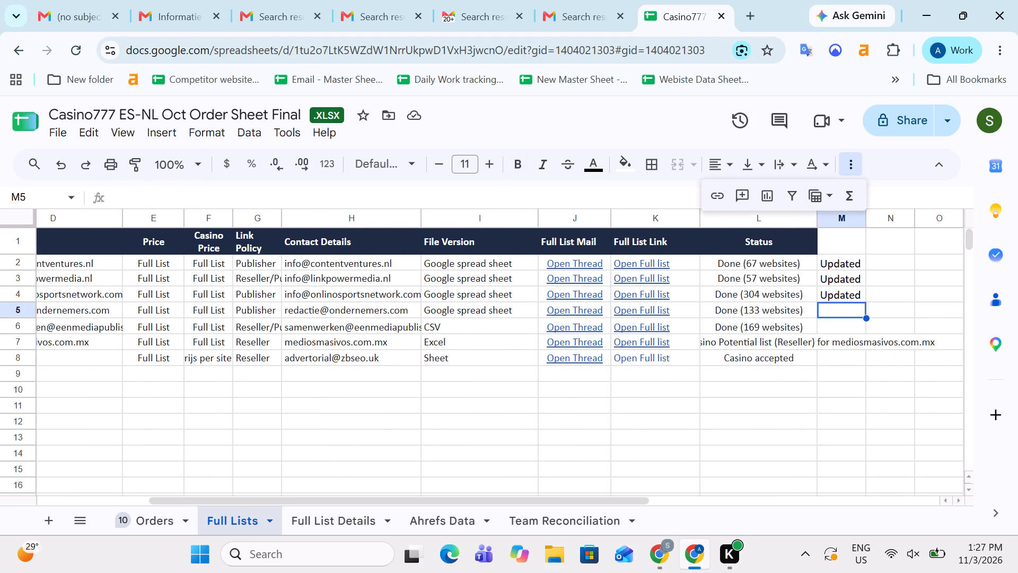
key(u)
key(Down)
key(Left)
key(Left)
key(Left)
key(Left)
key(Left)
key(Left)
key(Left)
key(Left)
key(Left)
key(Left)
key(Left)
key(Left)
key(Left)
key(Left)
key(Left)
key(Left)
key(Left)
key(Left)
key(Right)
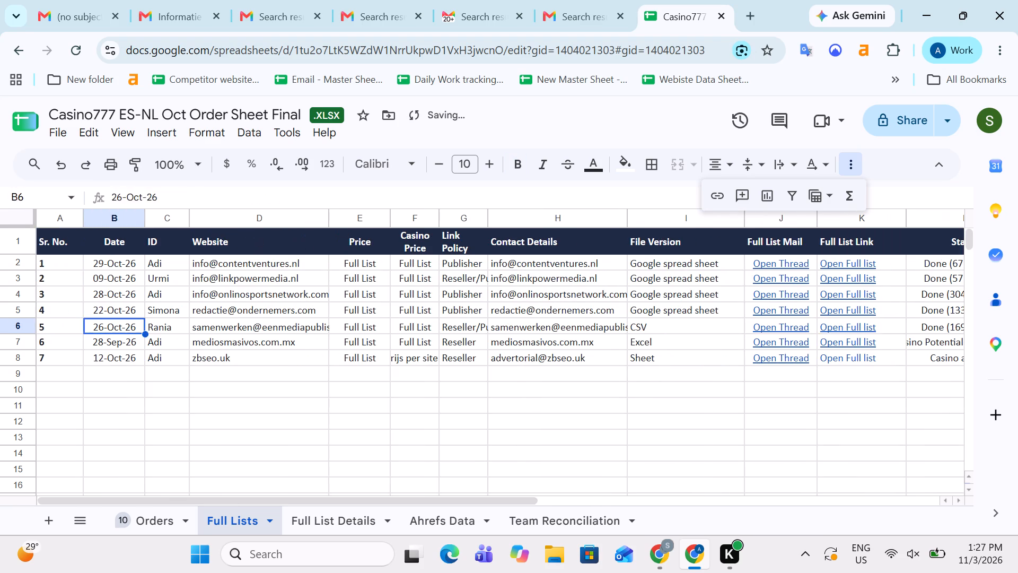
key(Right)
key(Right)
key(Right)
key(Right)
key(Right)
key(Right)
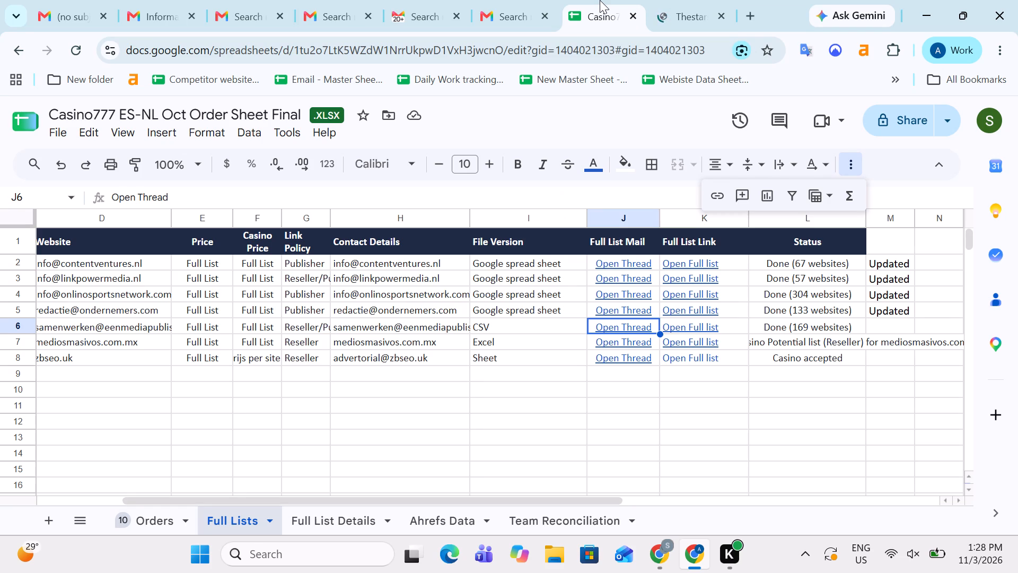
Mark the eenmediapublishing row as Updated in the column after Status.
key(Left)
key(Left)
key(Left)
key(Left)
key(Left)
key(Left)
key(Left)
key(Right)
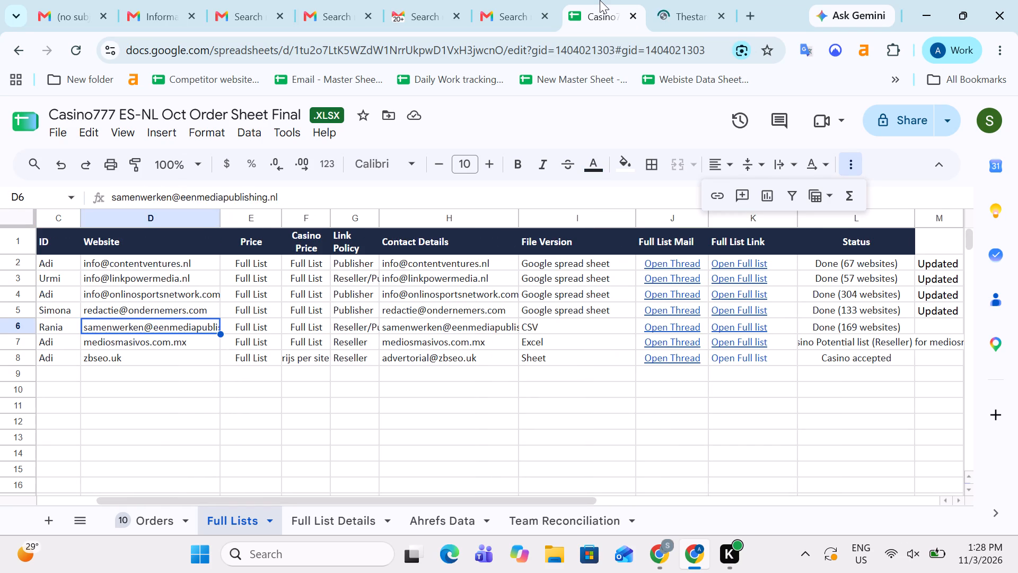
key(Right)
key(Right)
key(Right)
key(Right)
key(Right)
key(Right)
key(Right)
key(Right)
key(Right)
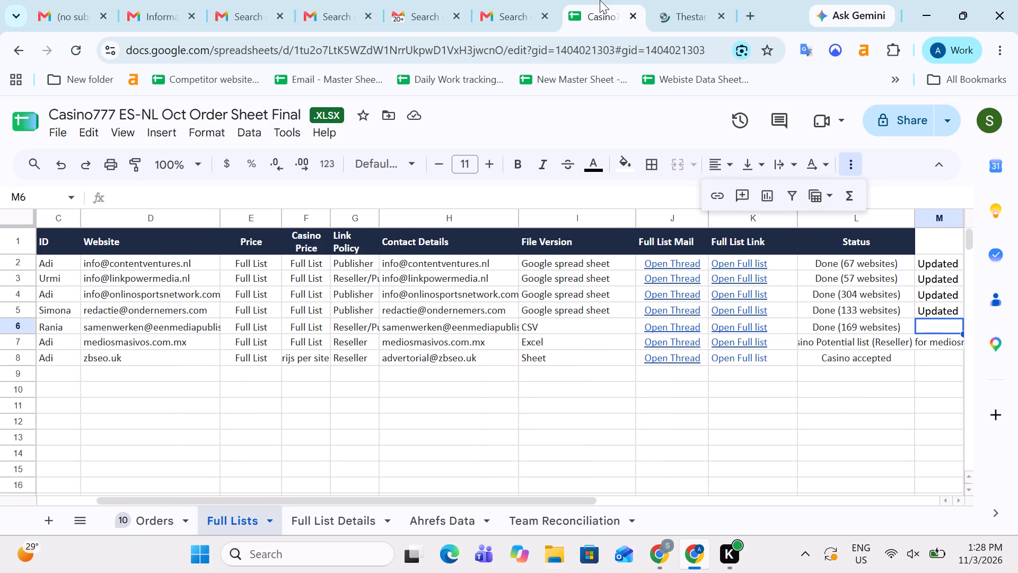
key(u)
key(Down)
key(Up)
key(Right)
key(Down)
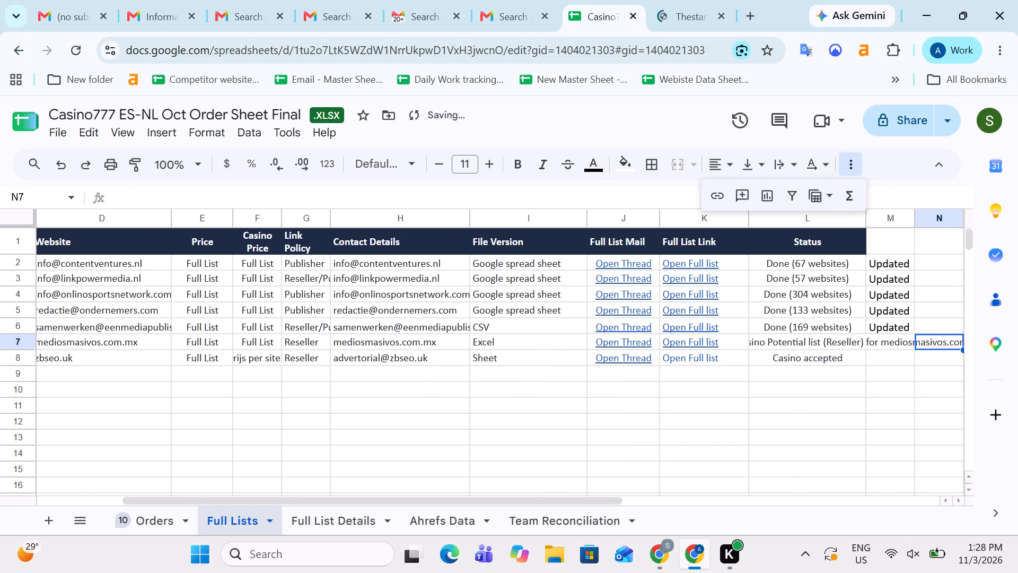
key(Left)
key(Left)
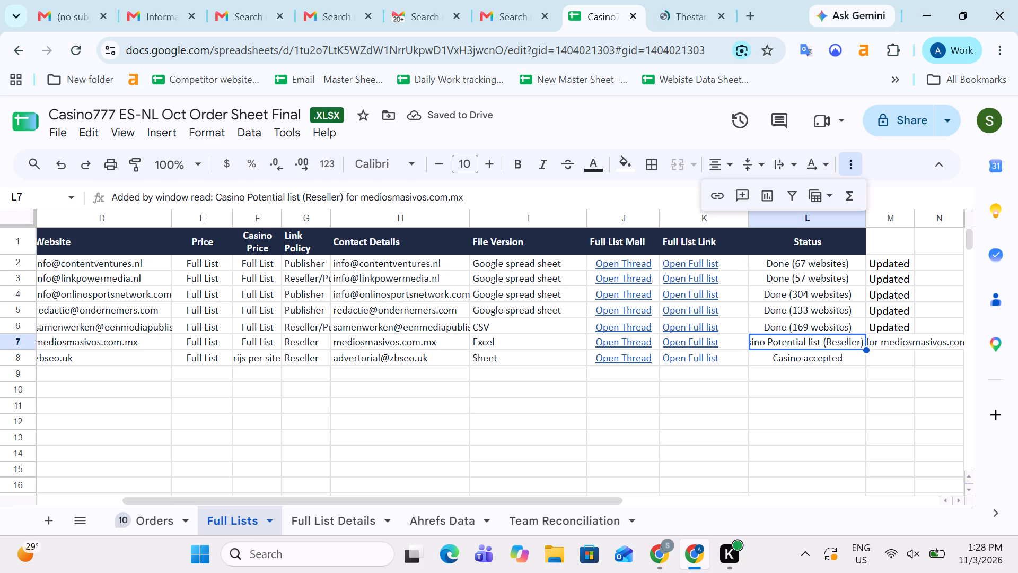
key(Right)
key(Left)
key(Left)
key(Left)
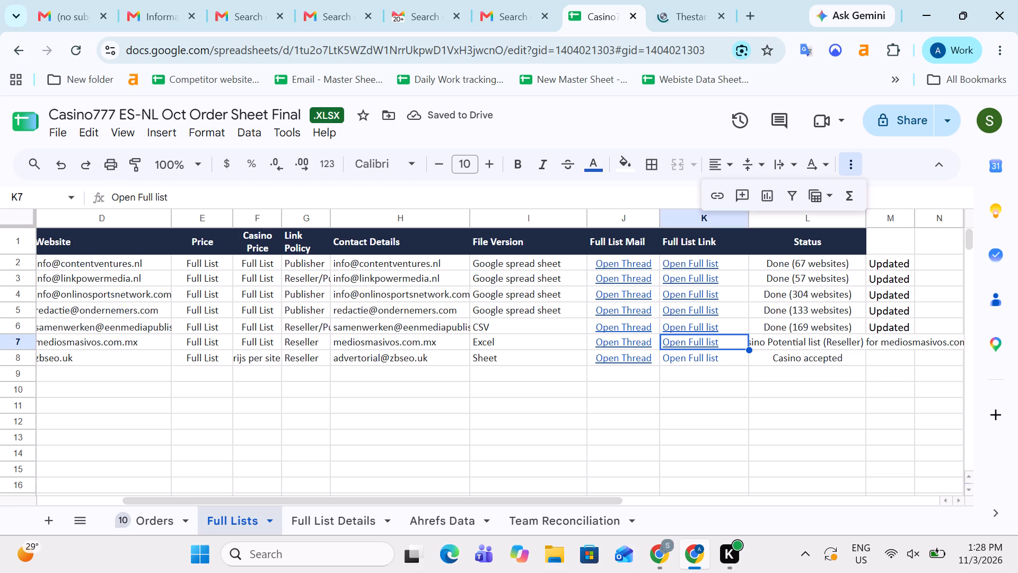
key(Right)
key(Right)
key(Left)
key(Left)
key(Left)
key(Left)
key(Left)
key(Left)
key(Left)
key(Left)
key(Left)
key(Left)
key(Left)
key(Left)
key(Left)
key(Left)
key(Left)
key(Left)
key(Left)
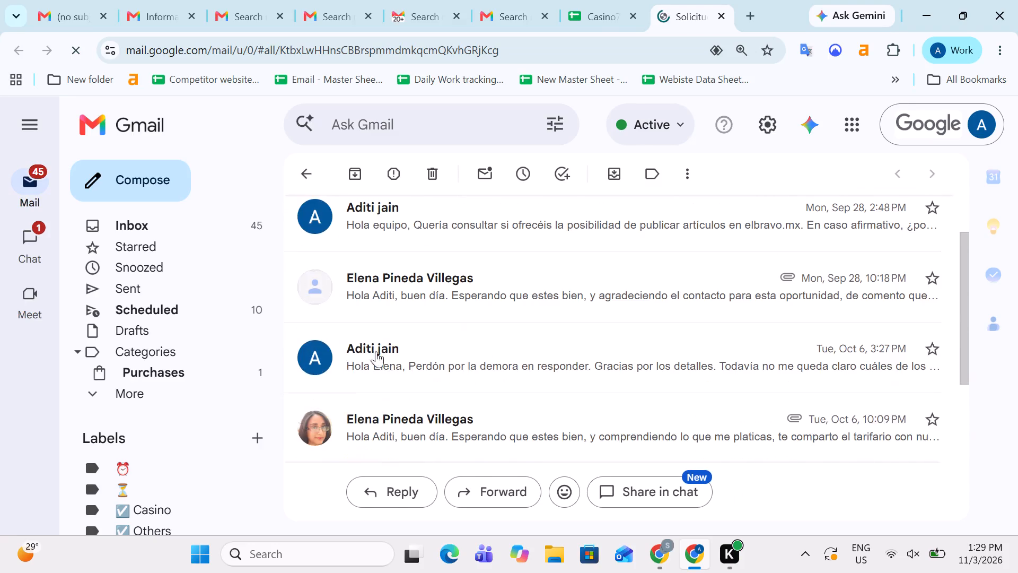
scroll(393, 371, up, 2)
click(446, 371)
scroll(503, 405, down, 2)
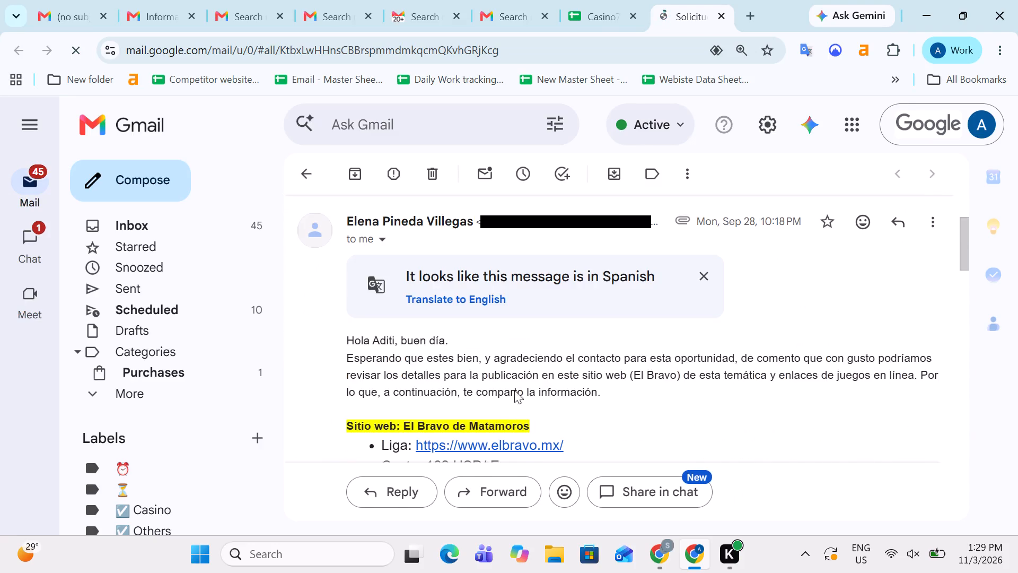
scroll(536, 363, down, 11)
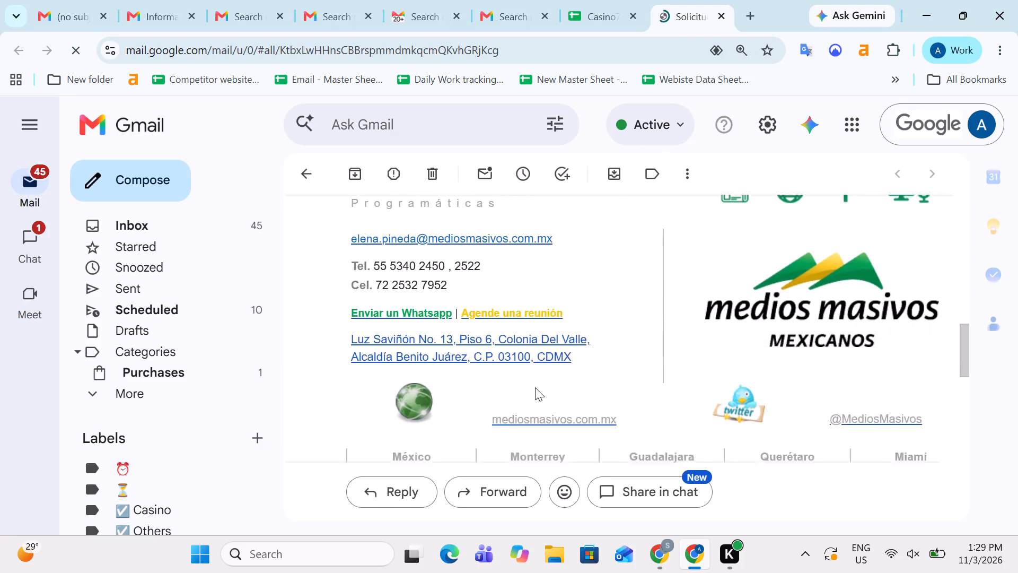
scroll(535, 387, down, 5)
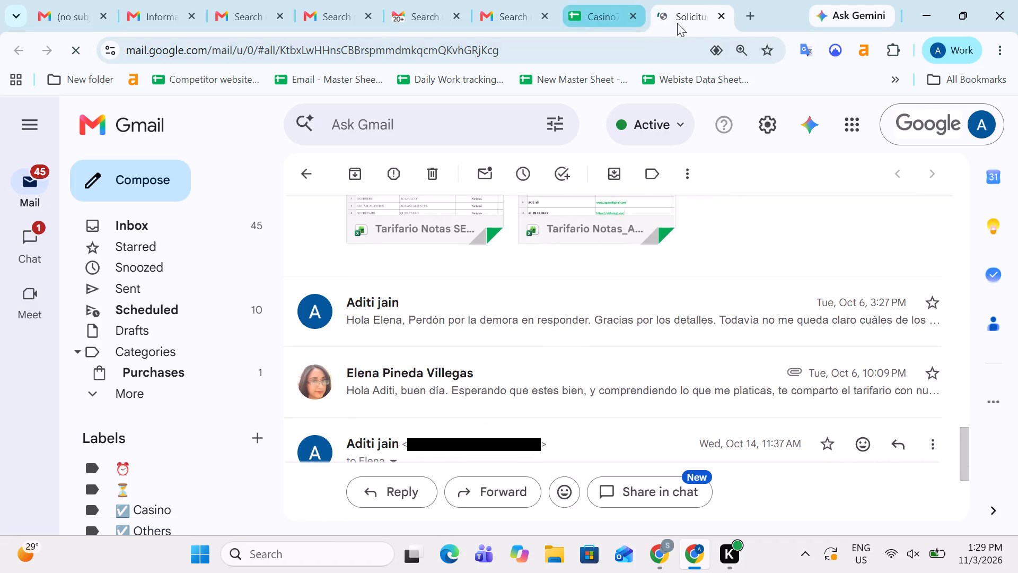
click(716, 18)
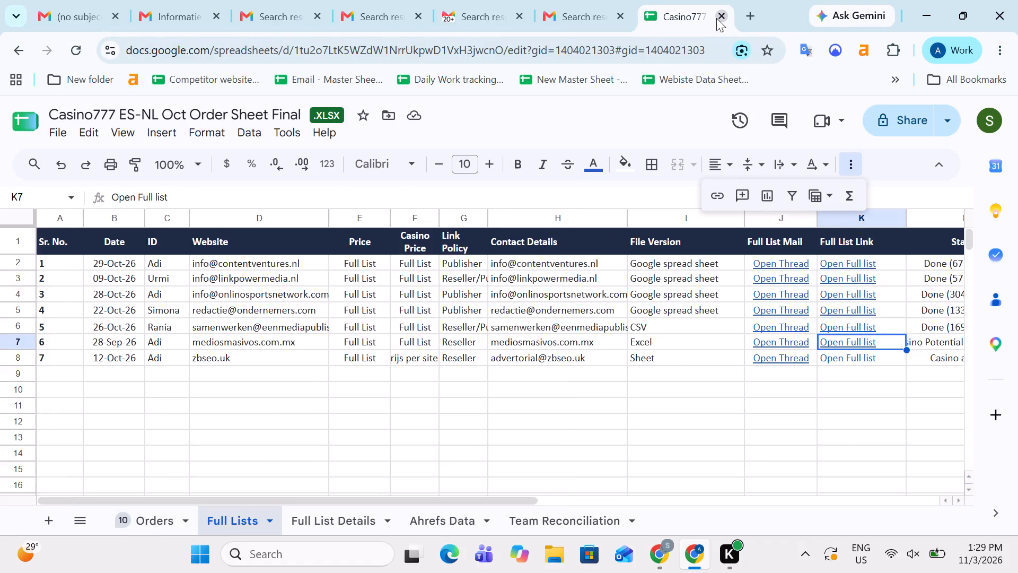
Mark the mediosmasivos row as Updated in the column after Status.
key(Right)
key(Right)
key(Right)
key(Right)
key(Left)
key(Left)
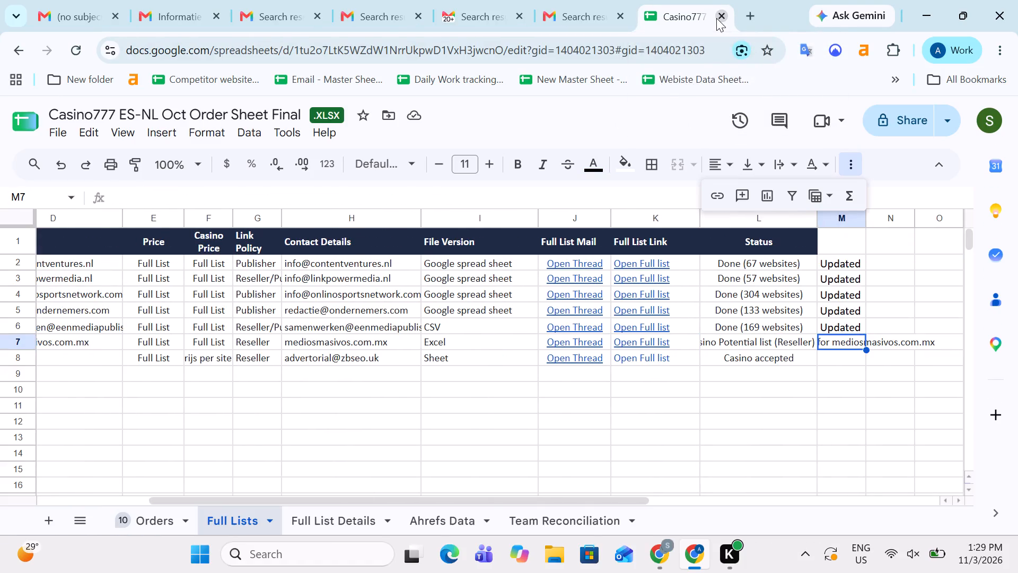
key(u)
key(Down)
Review the zbseo.uk row's date, ID, website, price, link policy, contact, file version and status entries in the Full Lists sheet.
key(Left)
key(Left)
key(Left)
key(Left)
key(Left)
key(Left)
key(Left)
key(Left)
key(Left)
key(Left)
key(Left)
key(Left)
key(Left)
key(Left)
key(Left)
key(Left)
key(Left)
key(Left)
key(Left)
key(Left)
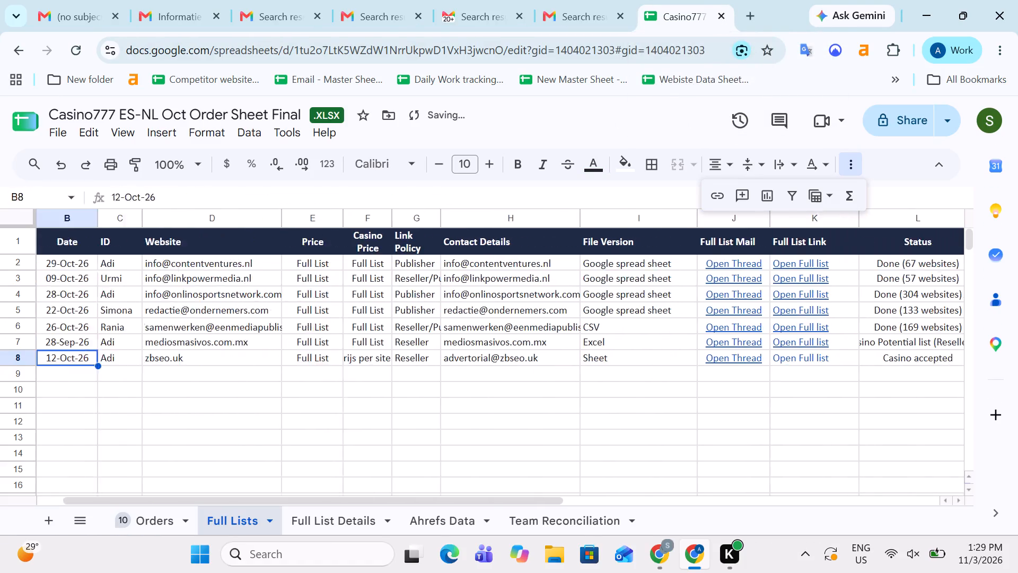
key(Right)
key(Right)
key(Right)
key(Right)
key(Right)
key(Right)
key(Right)
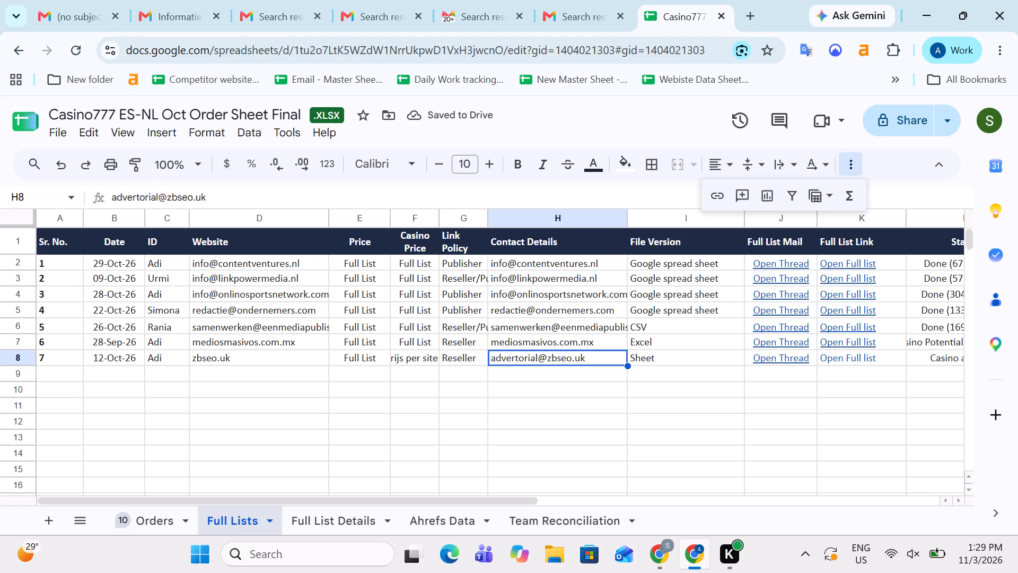
key(Right)
key(Right)
key(Right)
key(Right)
key(Right)
key(Right)
key(Left)
key(Left)
key(Left)
key(Left)
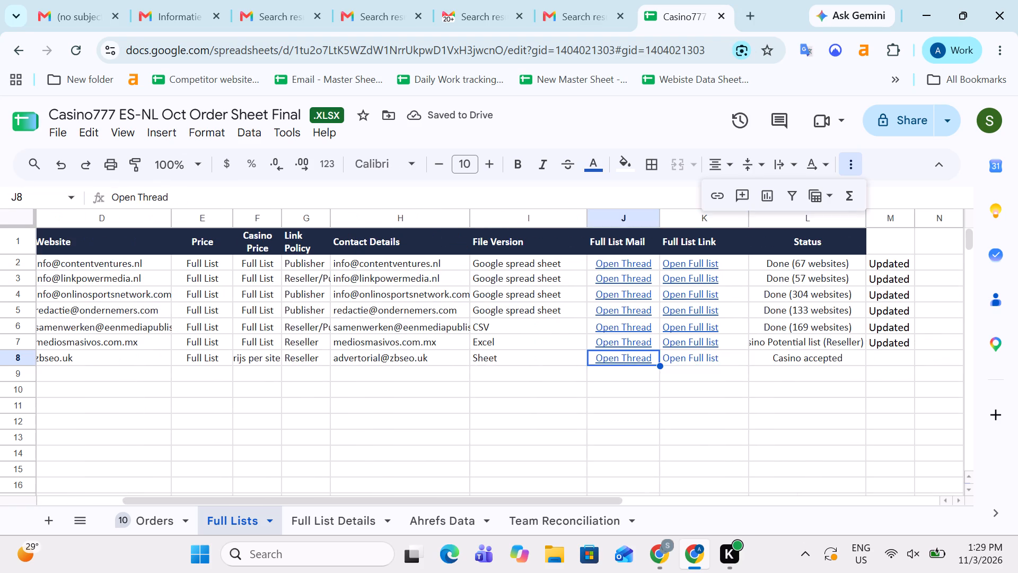
Try to open the zbseo.uk row's Full List Link.
click(688, 355)
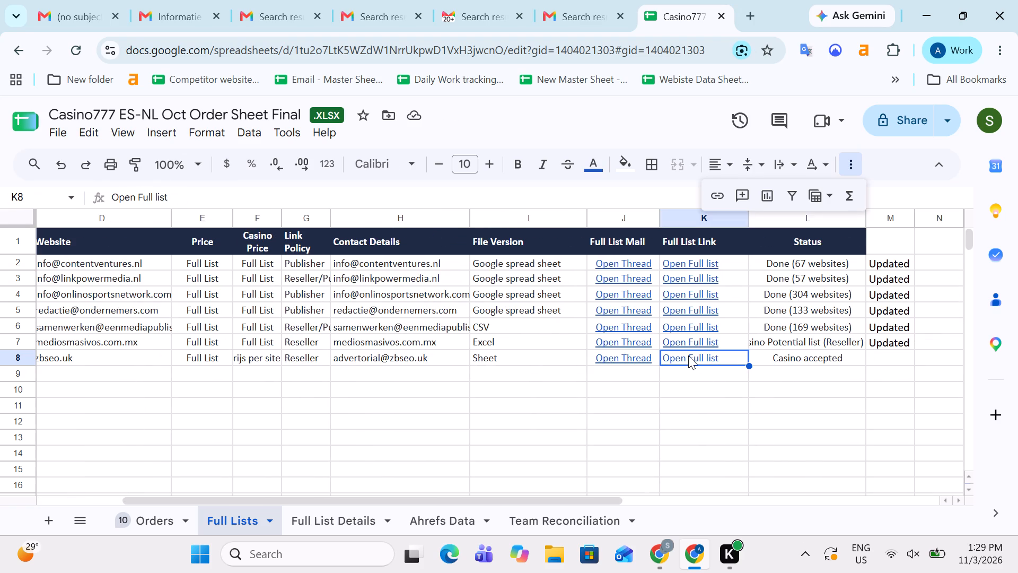
click(688, 355)
double_click(691, 354)
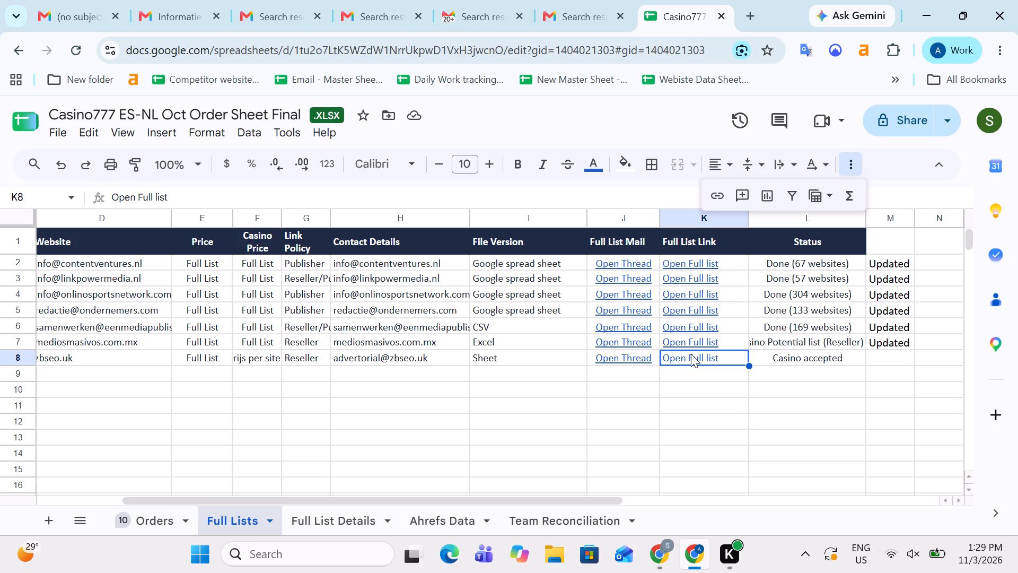
key(Left)
key(Left)
key(Left)
key(Left)
key(Left)
key(Left)
key(Left)
key(Left)
key(Tab)
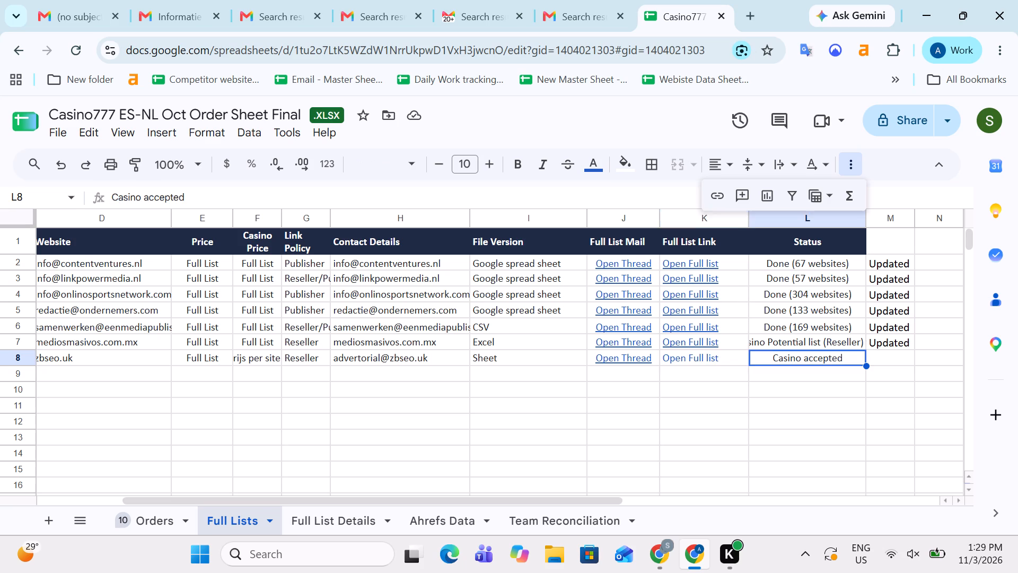
key(Left)
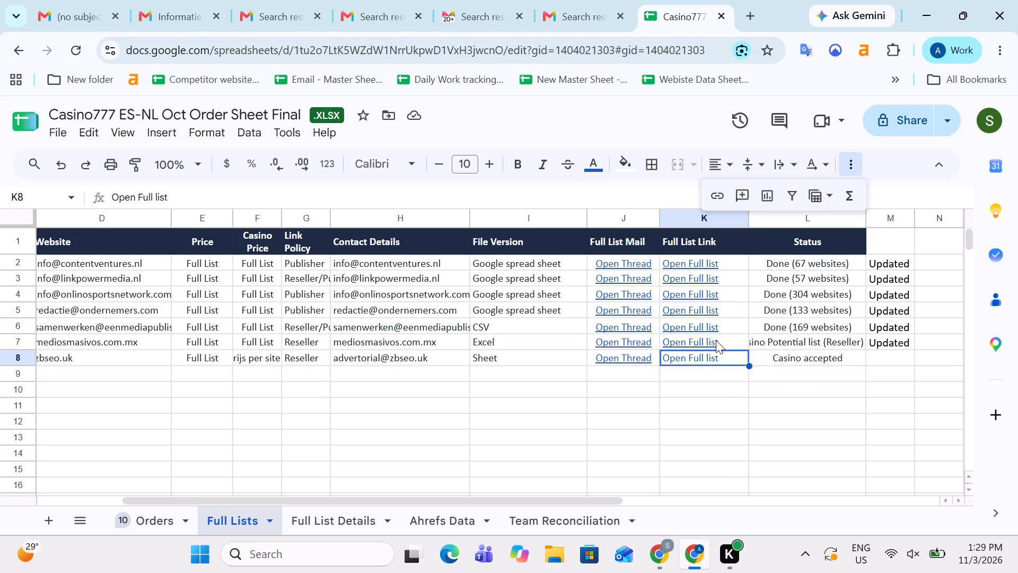
click(638, 433)
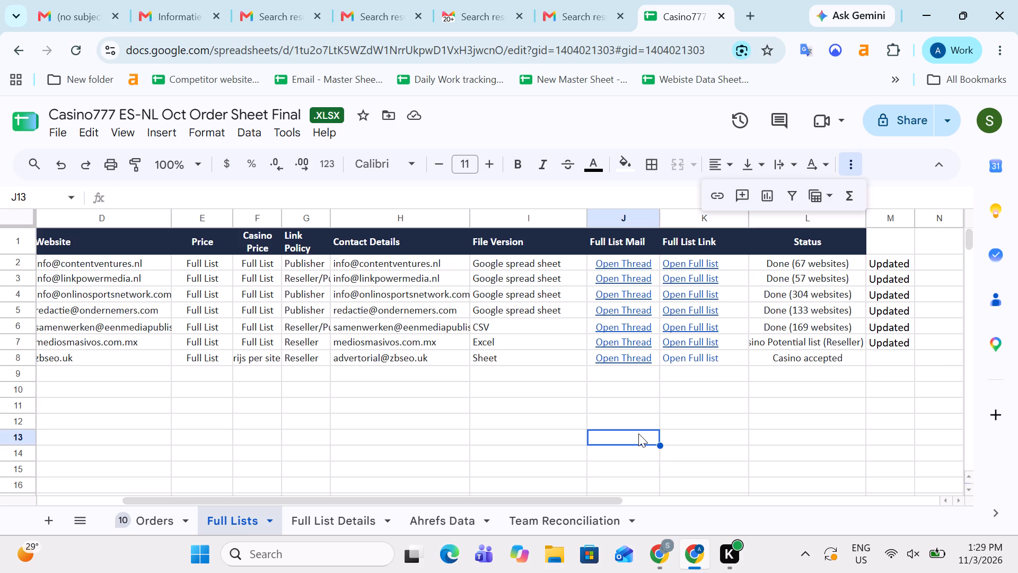
key(Up)
key(Up)
key(Up)
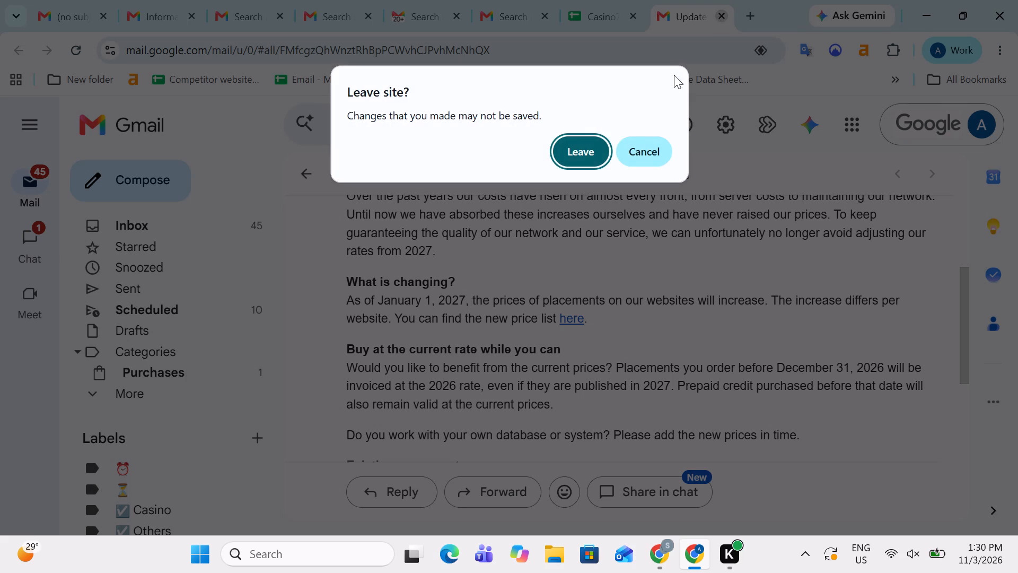
click(583, 149)
Check the zbseo.uk row's entries from the serial number through the file version against the mail just read.
key(Right)
key(Up)
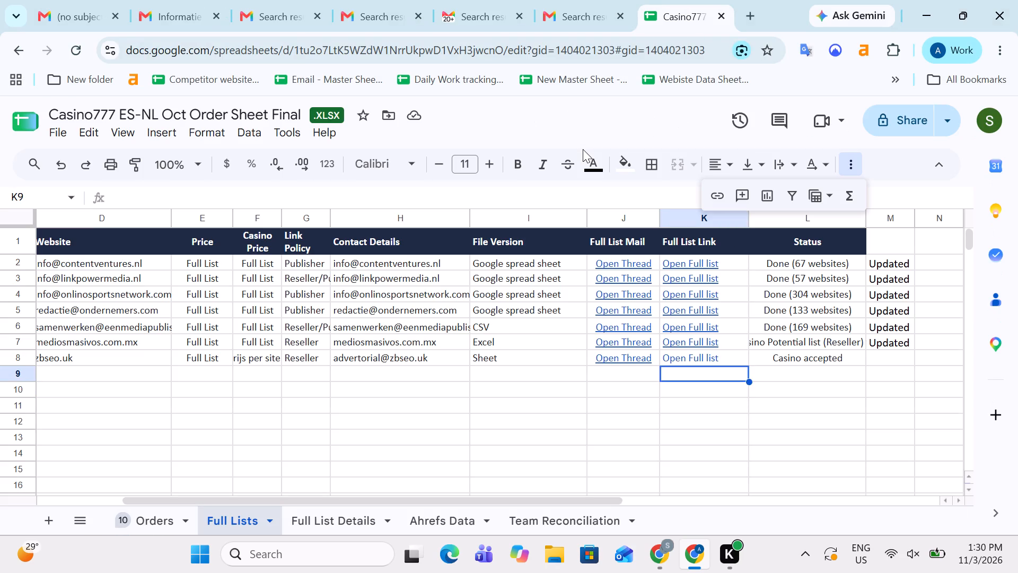
key(Up)
key(Left)
key(Left)
key(Left)
key(Left)
key(Left)
key(Left)
key(Left)
key(Left)
key(Left)
key(Left)
key(Left)
key(Left)
key(Left)
key(Left)
key(Left)
key(Left)
key(Right)
key(Right)
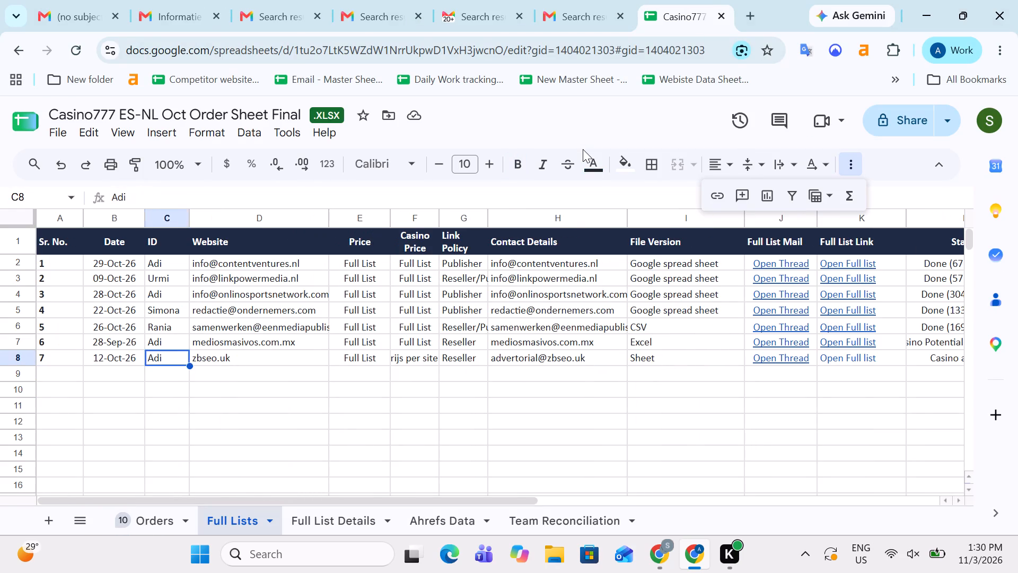
key(Right)
key(Right)
key(Right)
key(Right)
key(Right)
key(Right)
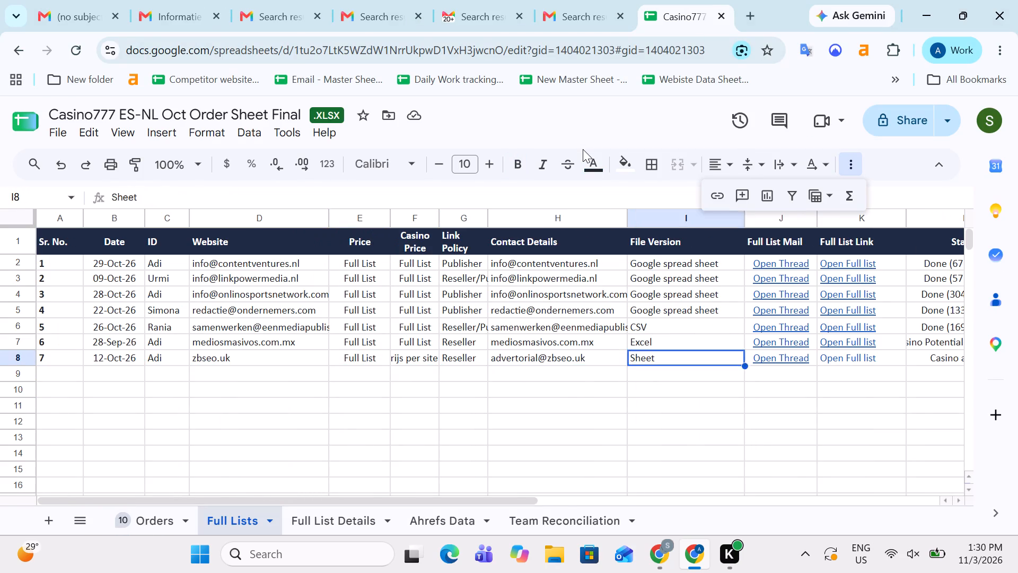
Mark the zbseo.uk row as Updated in the column after Status.
key(Right)
key(Right)
key(Right)
key(Right)
key(Right)
key(Right)
key(Right)
key(Left)
key(Left)
key(Left)
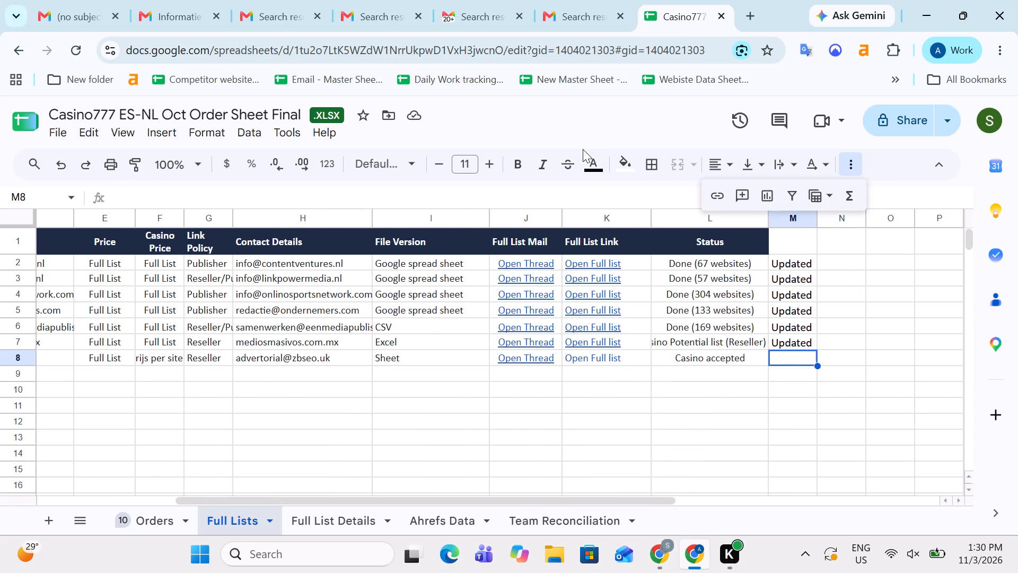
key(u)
key(Down)
key(Up)
Save the order sheet while rechecking the zbseo.uk row's website, price and link policy entries.
key(Left)
key(Left)
key(Left)
key(Left)
key(Left)
key(Left)
key(Left)
key(Left)
key(Left)
key(Left)
key(Left)
key(Left)
key(Left)
key(Left)
key(Left)
key(Left)
key(Left)
key(Left)
key(Left)
key(Left)
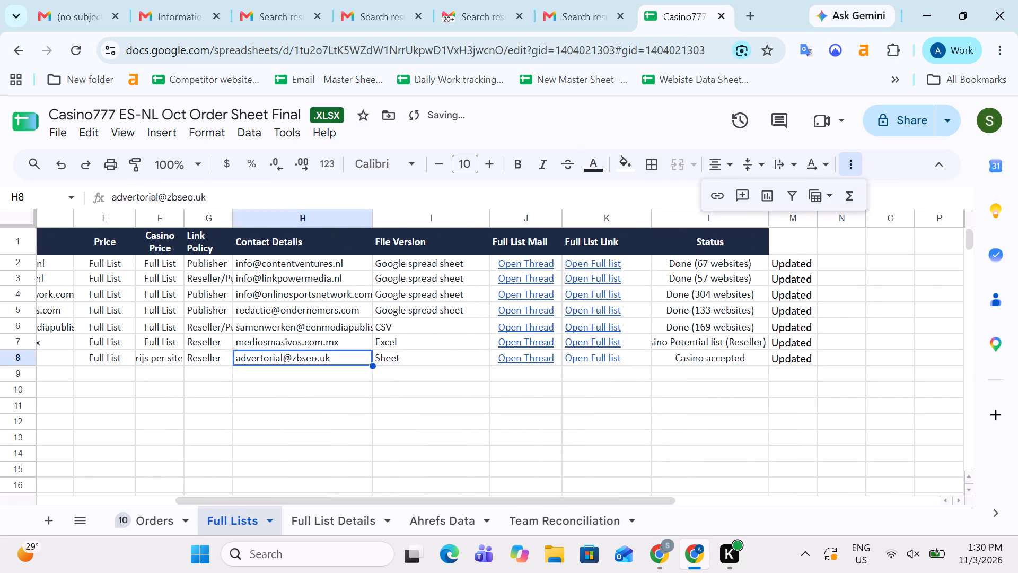
key(Right)
key(Right)
key(ctrl+s)
key(Right)
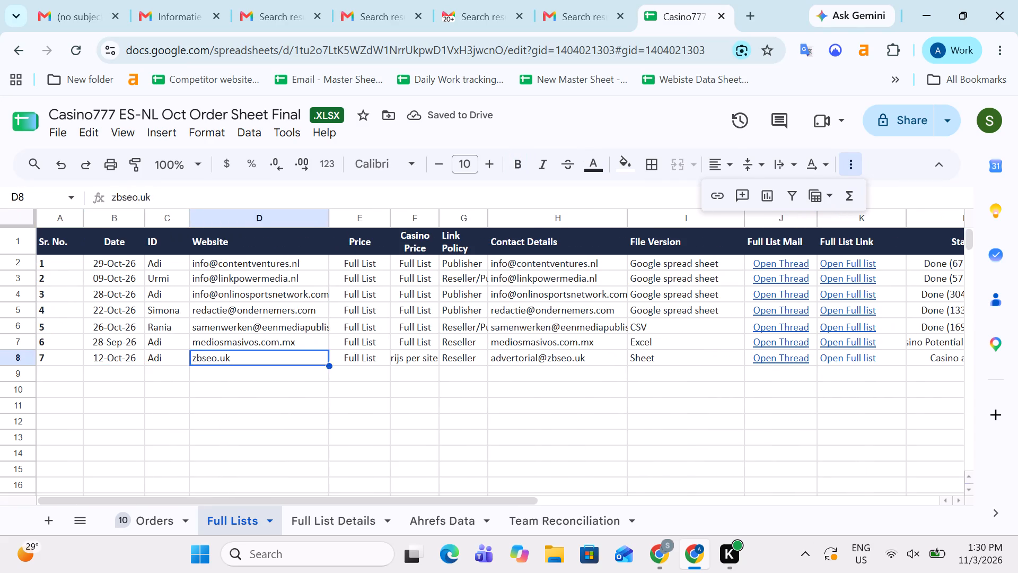
key(Right)
key(Right)
key(Right)
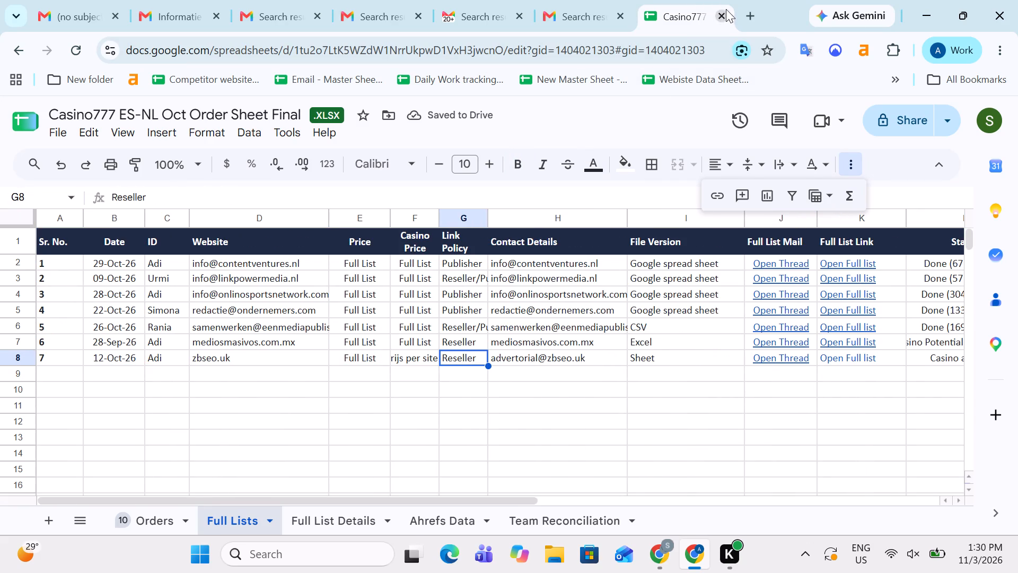
Open the order sheet's sharing settings and look up the colleague Dheeraj as a person to add.
click(942, 121)
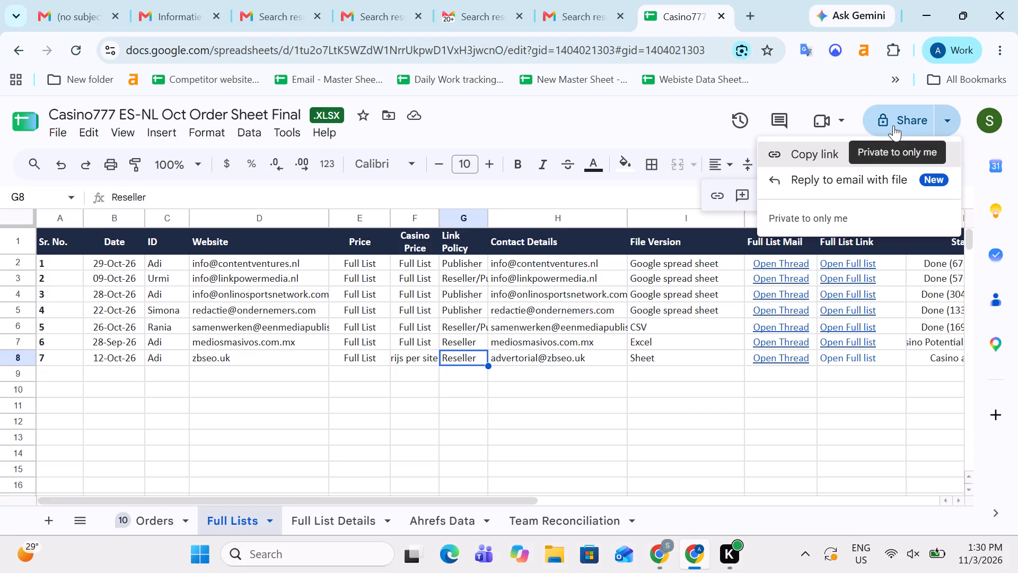
click(901, 116)
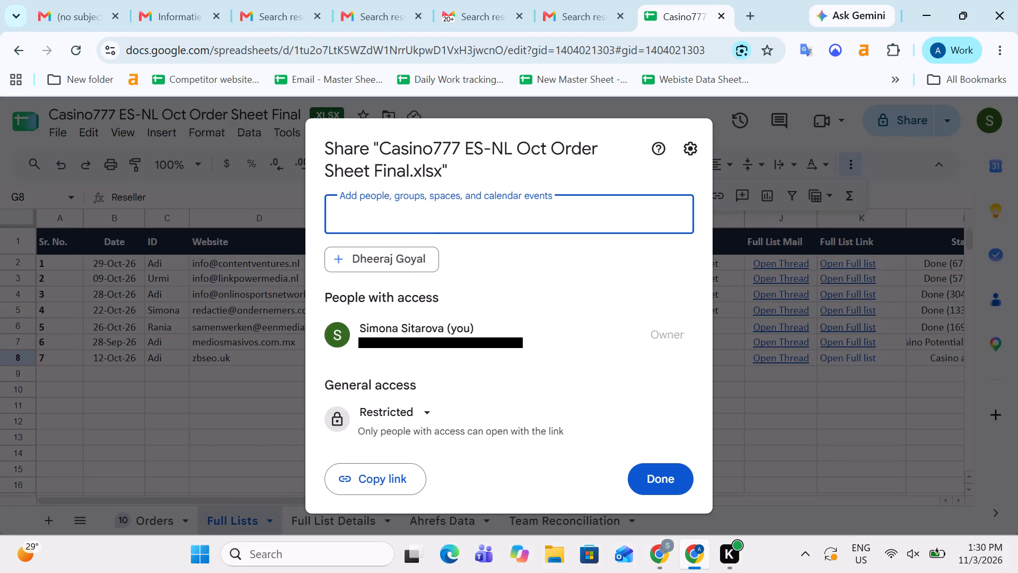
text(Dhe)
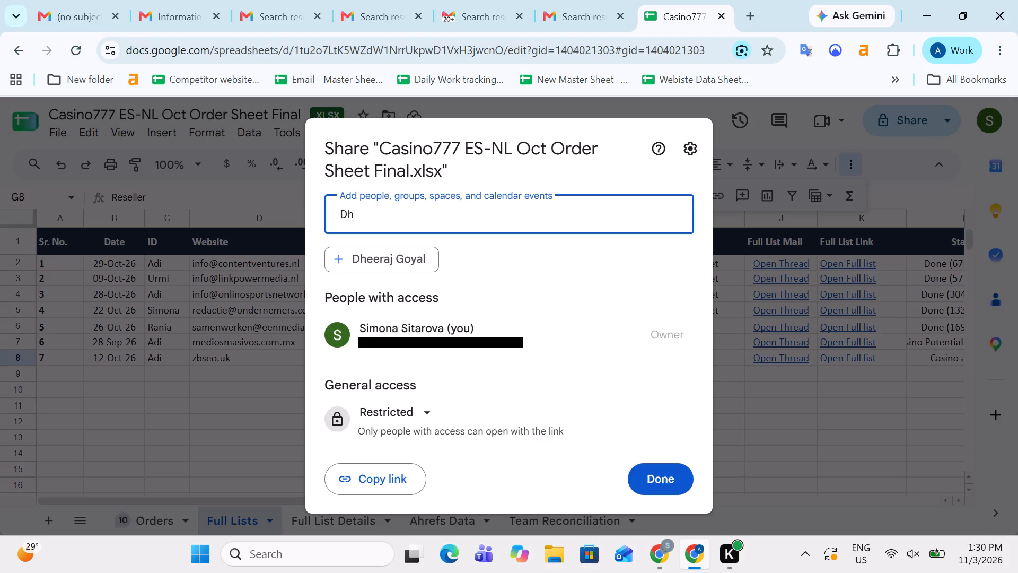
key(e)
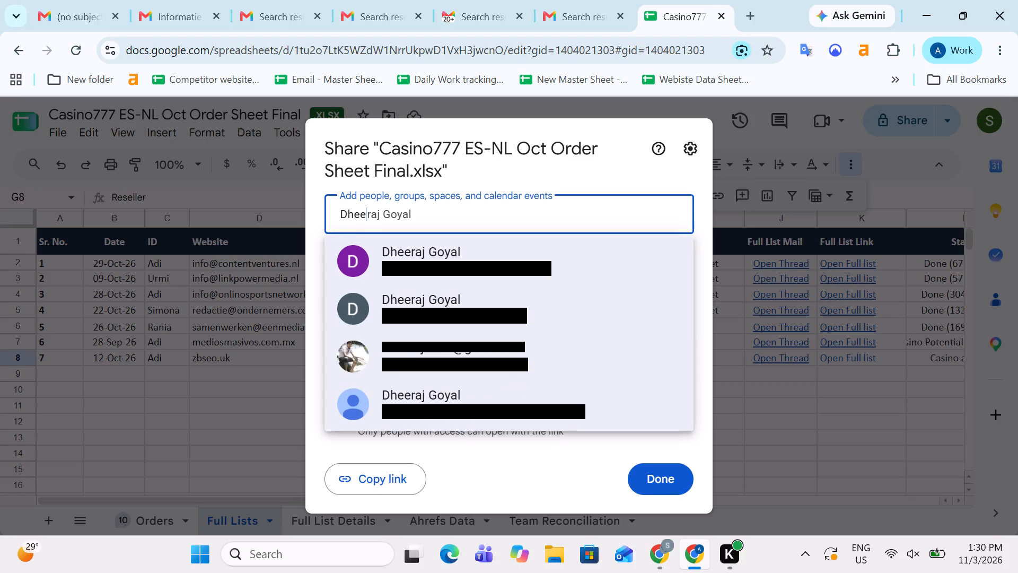
Add the colleague's matching account as a recipient for sharing the Casino777 ES-NL Oct Order Sheet Final file.
text(raj.)
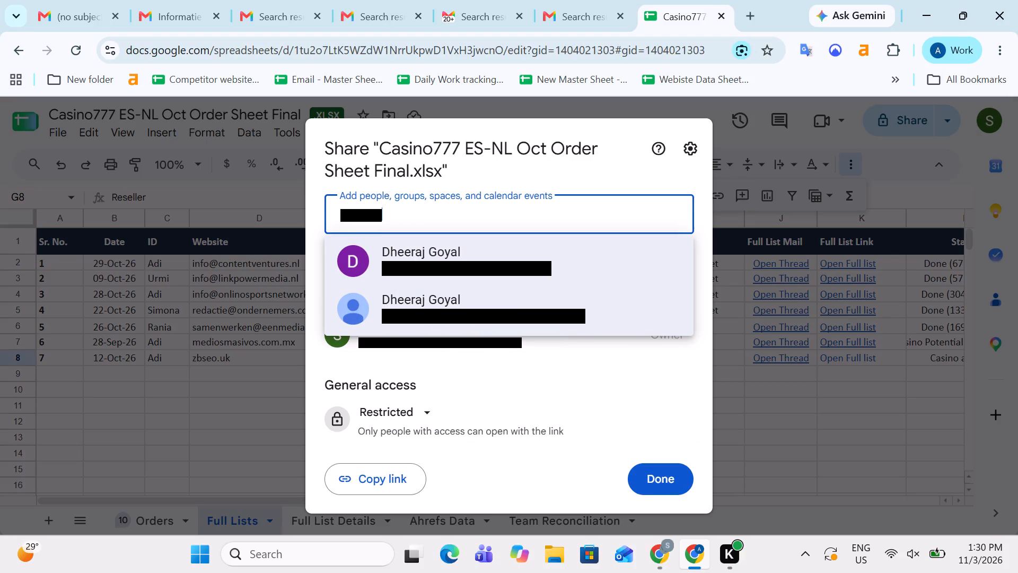
click(472, 307)
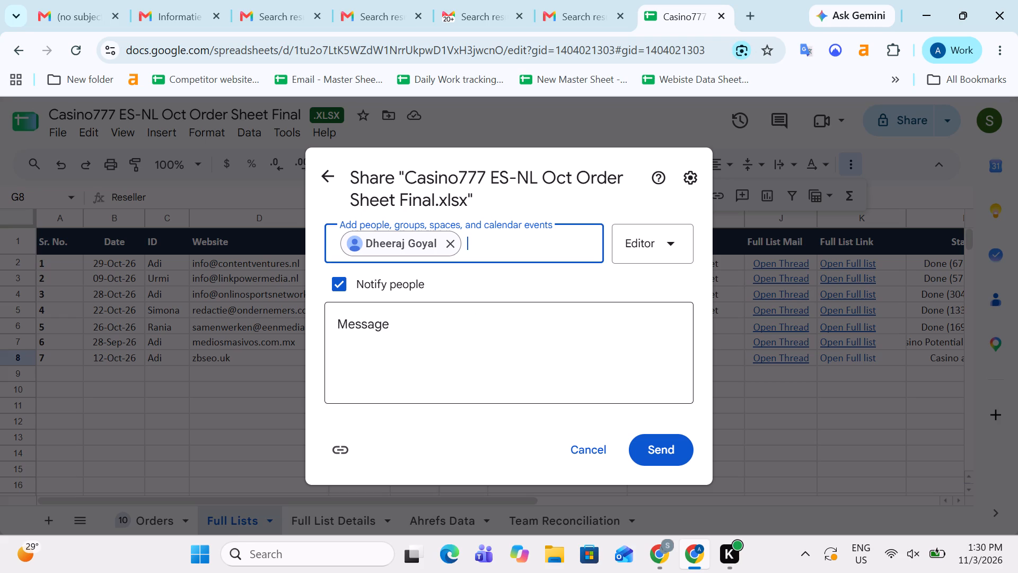
Write the share notification message beginning "Sir PFA Final Casino777".
click(445, 353)
key(shift+s)
key(BackSpace)
text(Sir Please)
key(space)
text(find)
key(space)
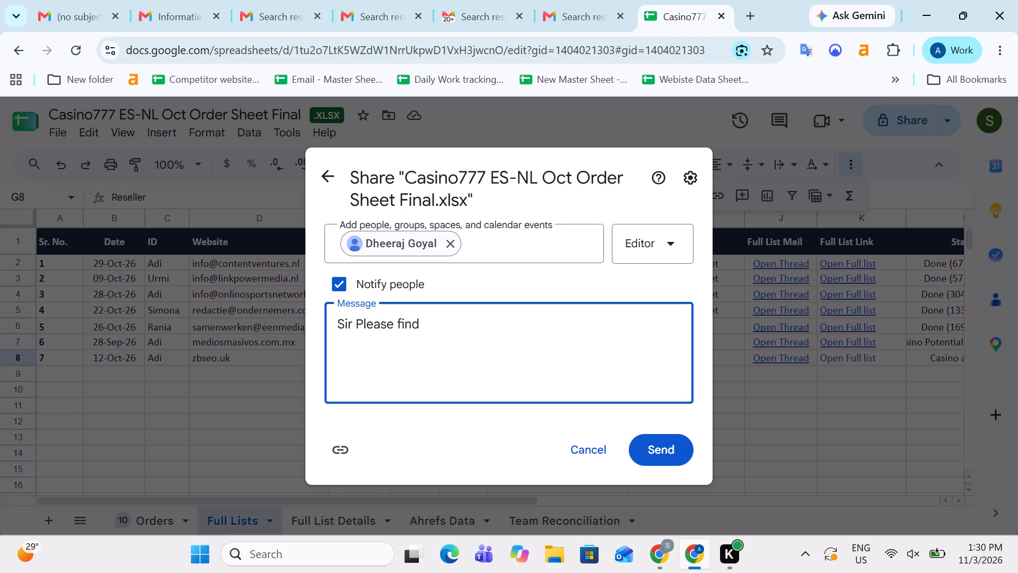
key(BackSpace)
key(BackSpace)
key(BackSpace)
key(BackSpace)
key(BackSpace)
key(BackSpace)
key(BackSpace)
key(BackSpace)
key(BackSpace)
key(BackSpace)
key(BackSpace)
text(FA)
key(space)
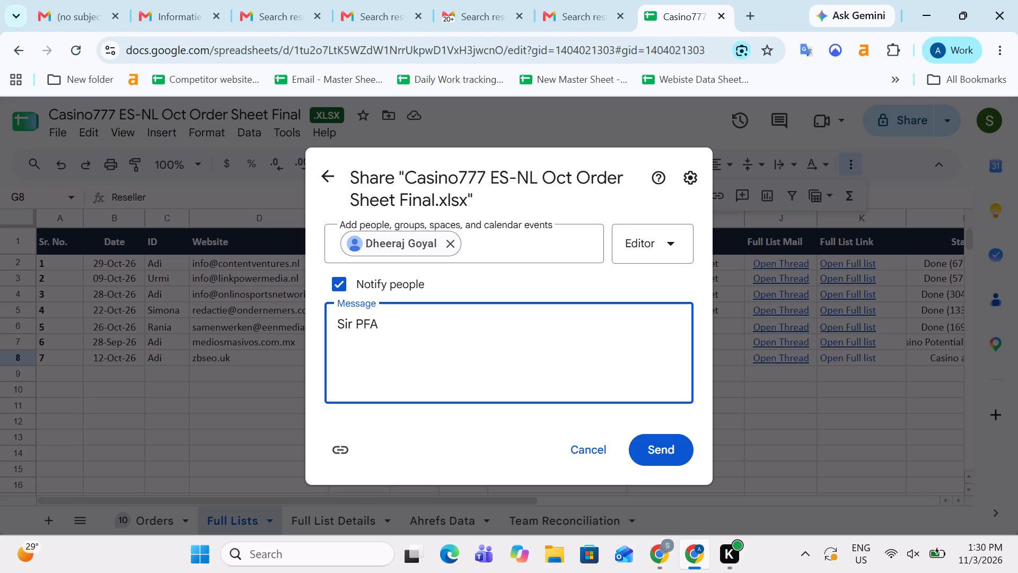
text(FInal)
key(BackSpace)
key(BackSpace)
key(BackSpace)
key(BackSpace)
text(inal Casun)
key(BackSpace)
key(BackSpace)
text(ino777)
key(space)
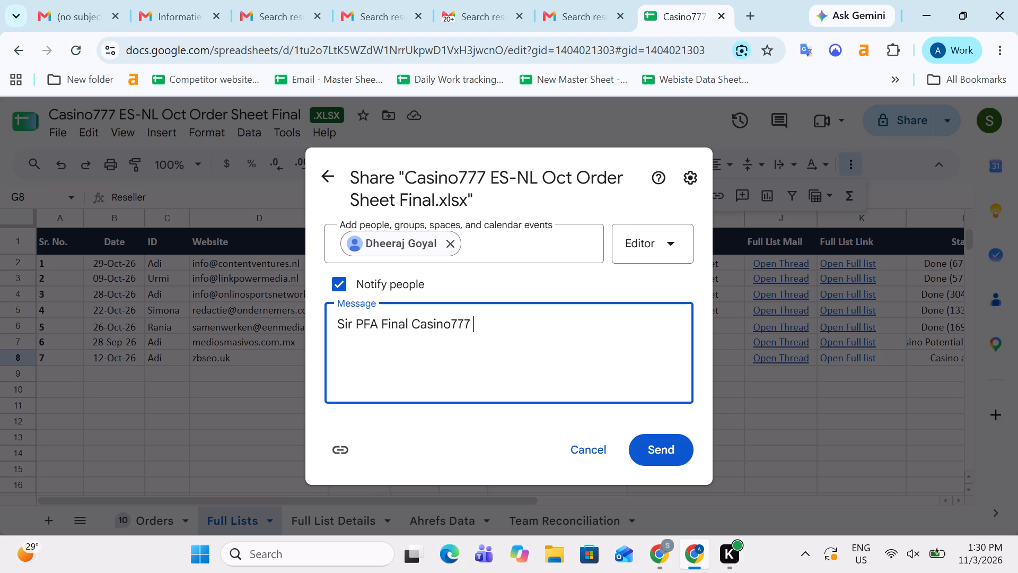
Finish the notification message with the word "Sheer" and share the Casino777 order sheet with the colleague as Editor.
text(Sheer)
click(677, 453)
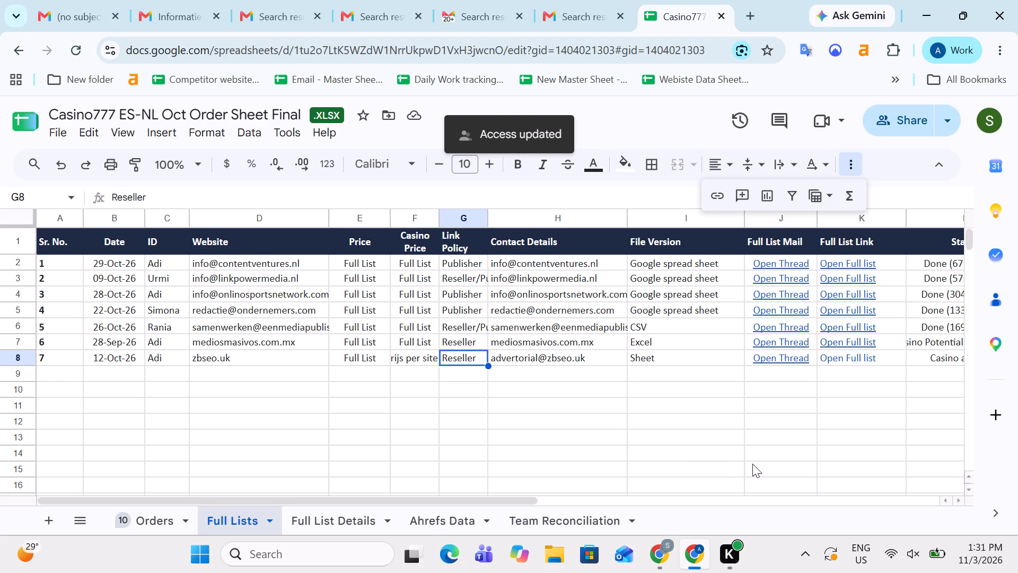